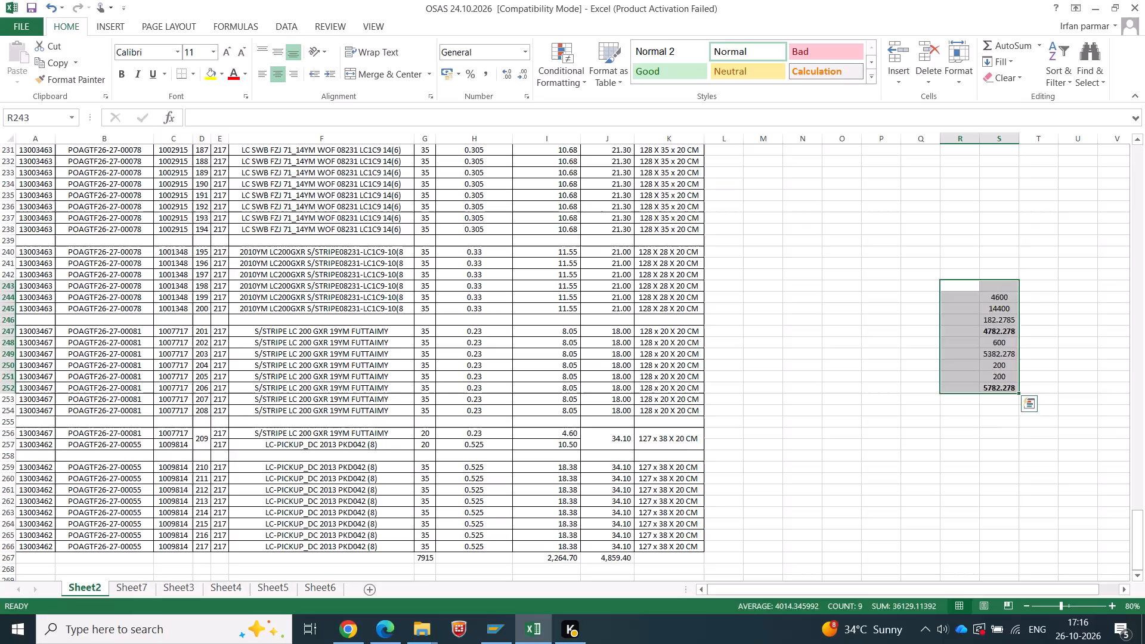
# Copy Sheet2's columns C to G, SAP Code through Qty, and paste them into Sheet3 starting at A1.
pyautogui.click(902, 467)
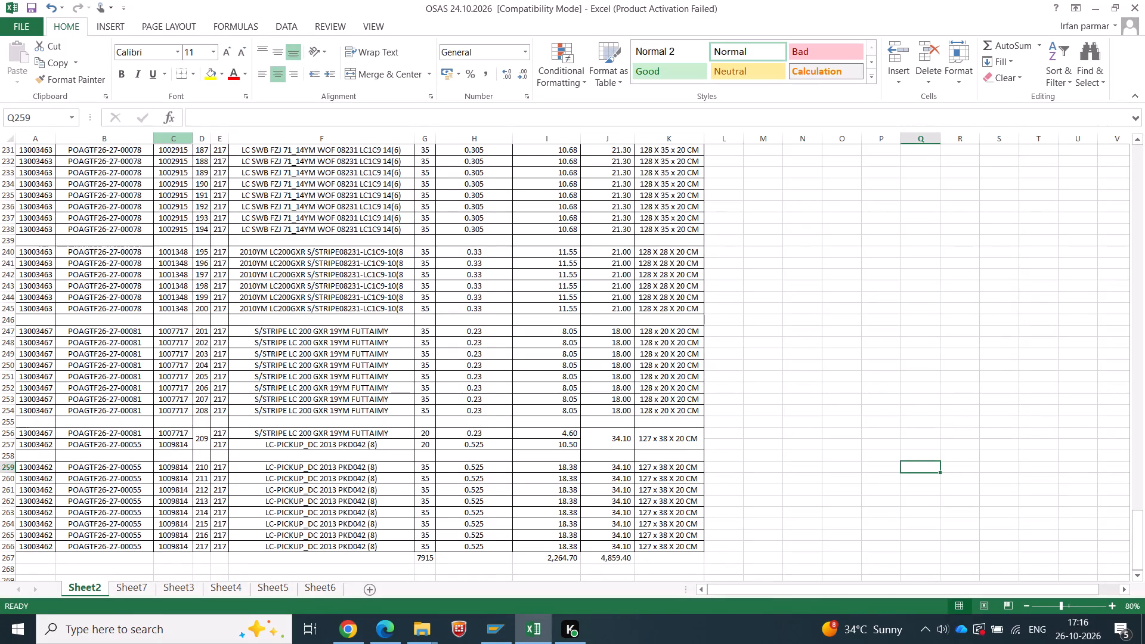
pyautogui.moveTo(169, 137); pyautogui.dragTo(420, 147)
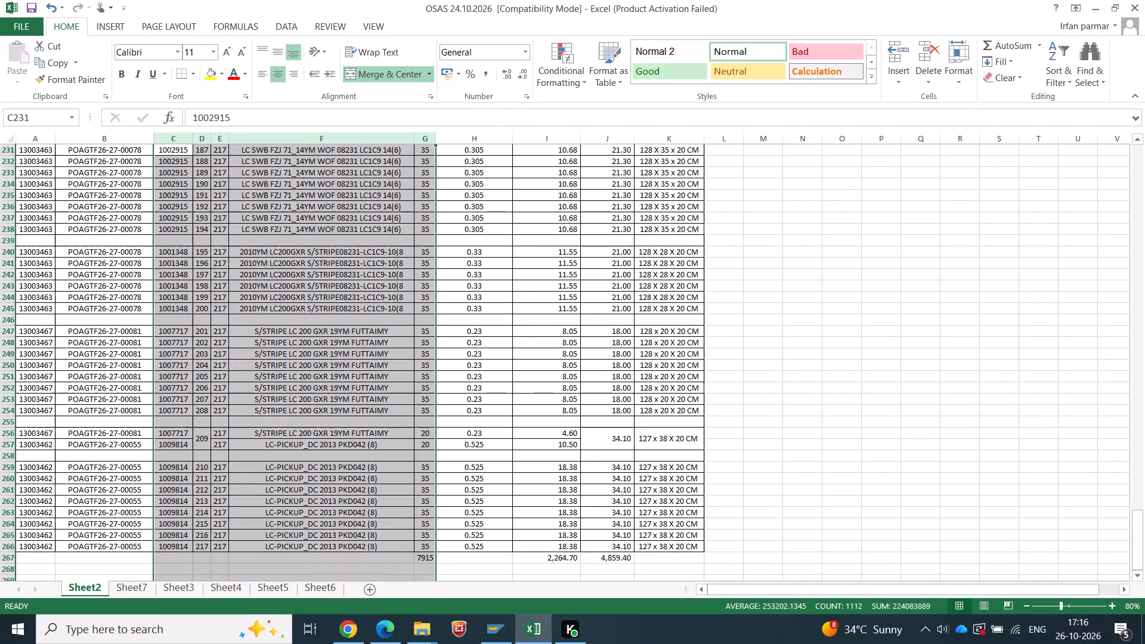
pyautogui.hotkey('ctrl', 'c')
pyautogui.click(141, 590)
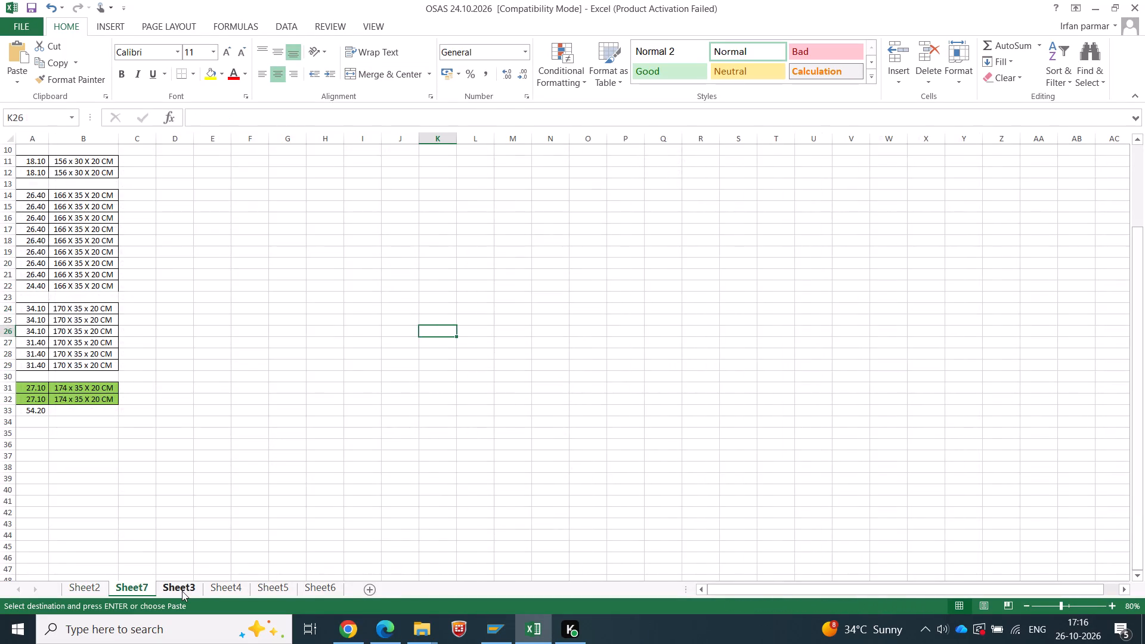
pyautogui.click(182, 591)
pyautogui.click(76, 262)
pyautogui.click(126, 159)
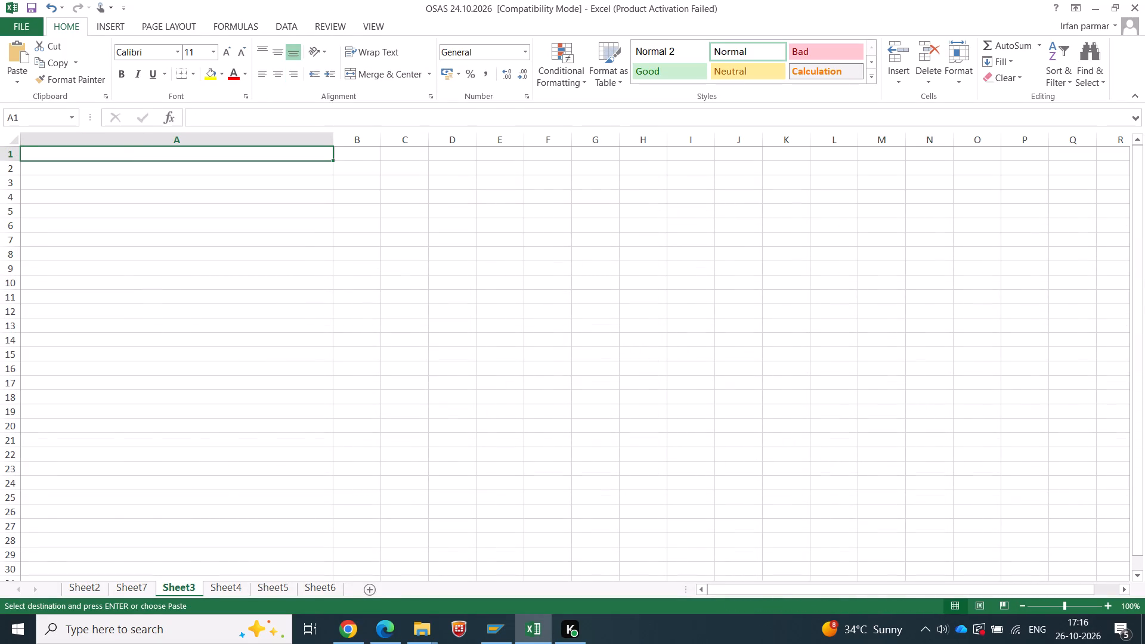
pyautogui.hotkey('ctrl', 'v')
# Auto-fit the width of all columns on Sheet3.
pyautogui.click(12, 139)
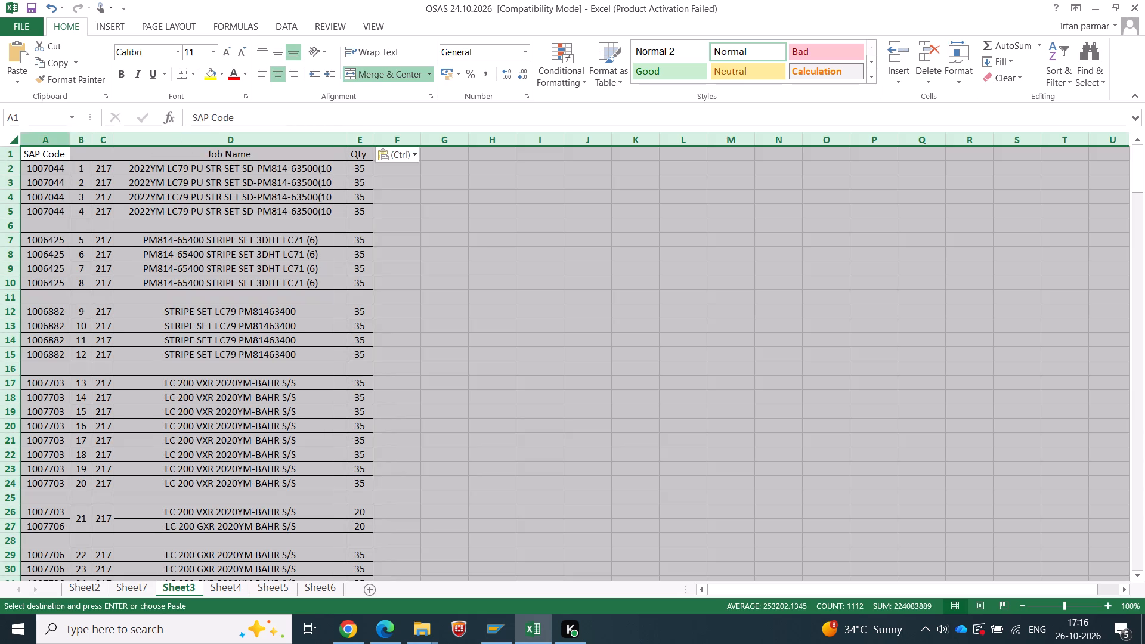
pyautogui.doubleClick(66, 140)
# Delete columns B and C, the serial number and 217 columns, so only SAP Code, Job Name and Qty remain.
pyautogui.moveTo(84, 140); pyautogui.dragTo(102, 141)
pyautogui.rightClick(102, 141)
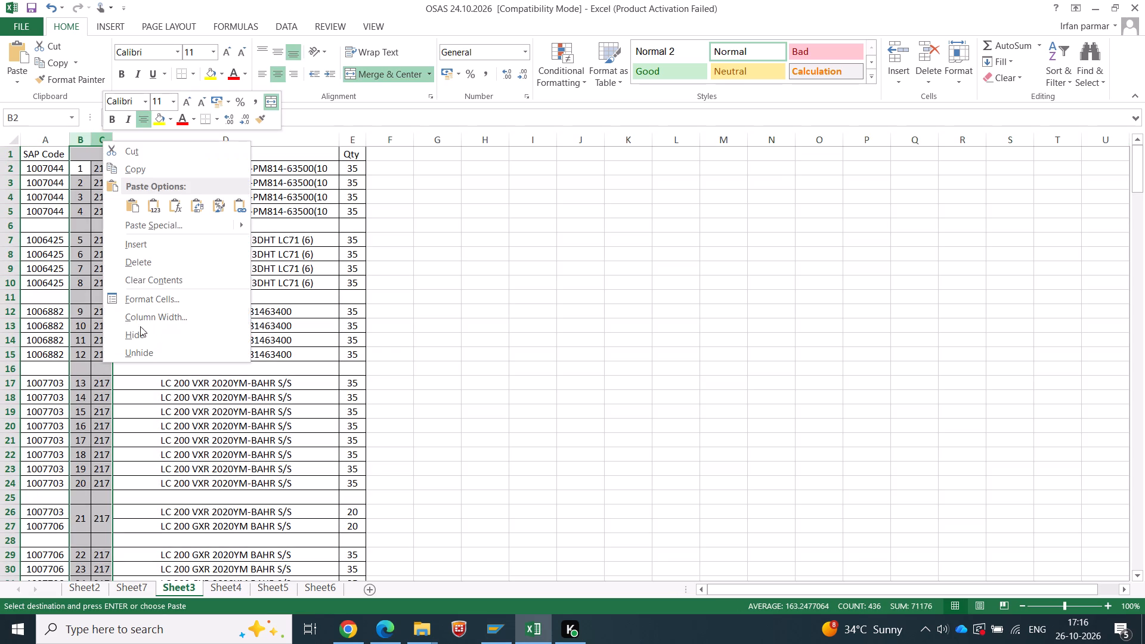
pyautogui.click(137, 264)
pyautogui.click(370, 228)
# Delete the blank separator rows on Sheet3 from below the 1007044 group down to the first 35-quantity row of 1007706.
pyautogui.click(7, 227)
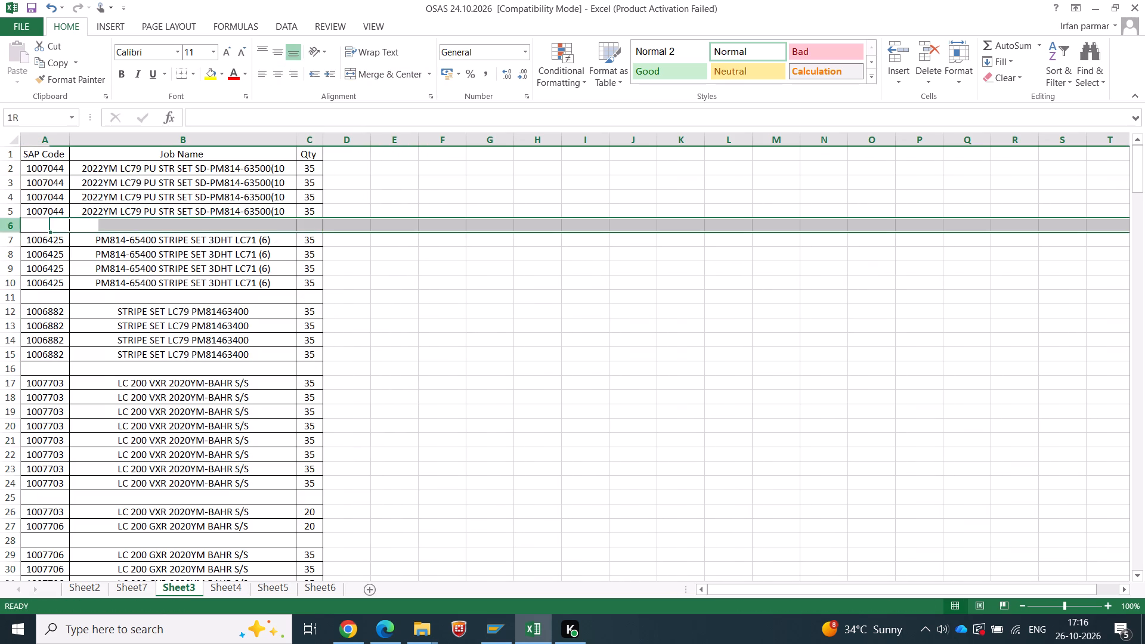
pyautogui.rightClick(7, 227)
pyautogui.click(33, 351)
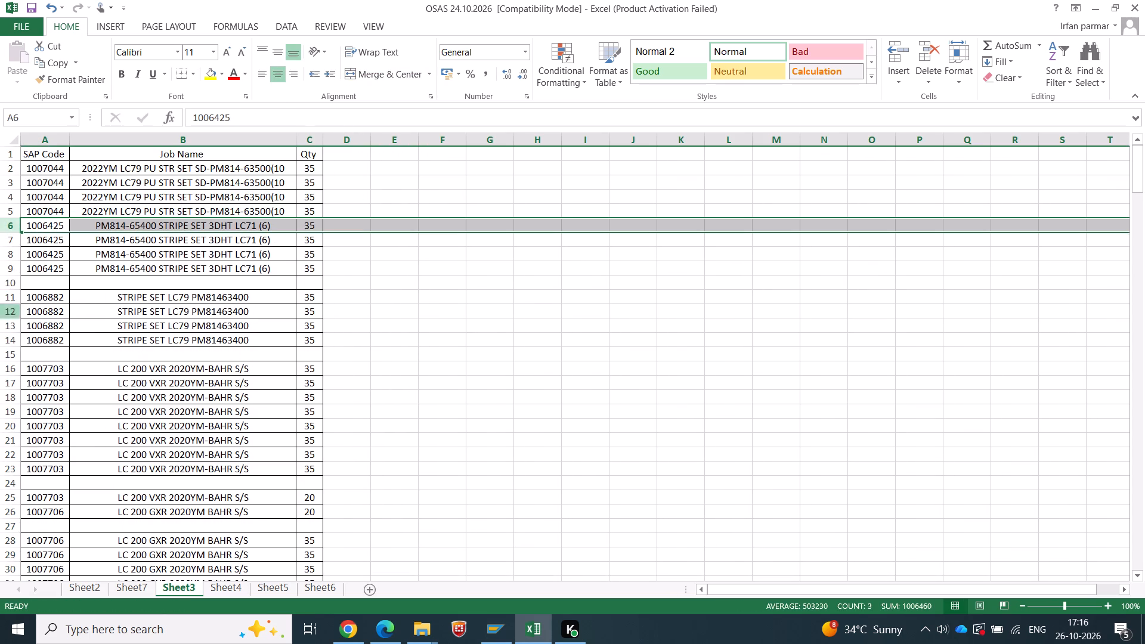
pyautogui.click(12, 284)
pyautogui.press('F4')
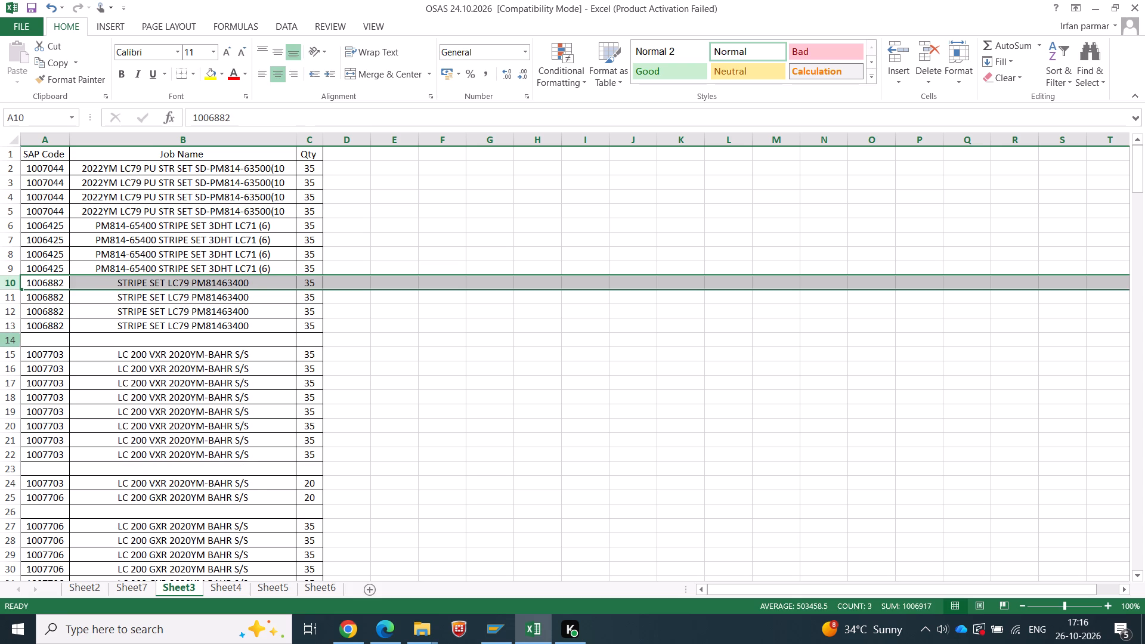
pyautogui.click(13, 343)
pyautogui.press('F4')
pyautogui.click(13, 453)
pyautogui.press('F4')
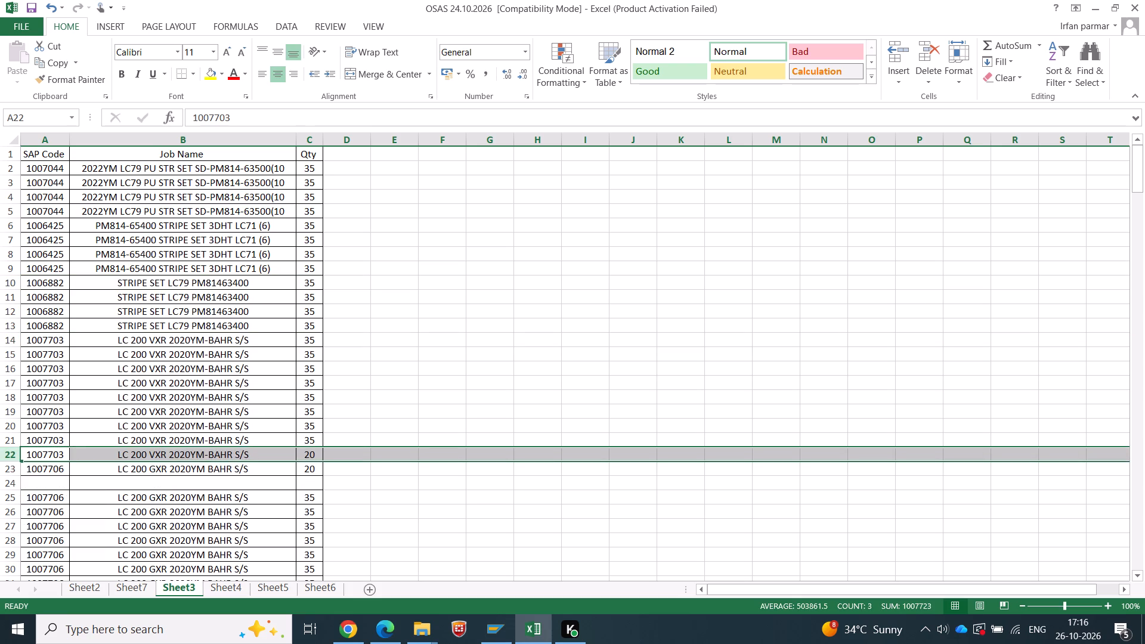
pyautogui.click(14, 485)
pyautogui.press('F4')
# Delete the blank separator rows from below the 1007706 group down to the green 1009031 Hilux rows.
pyautogui.scroll(-5, 104, 325)
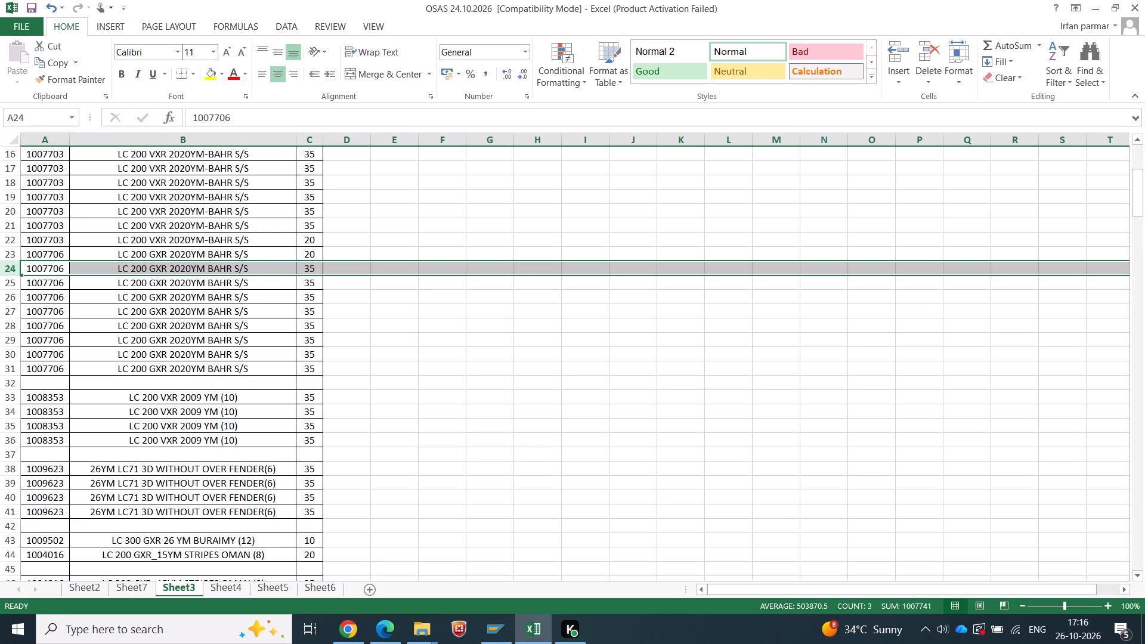
pyautogui.click(7, 382)
pyautogui.press('F4')
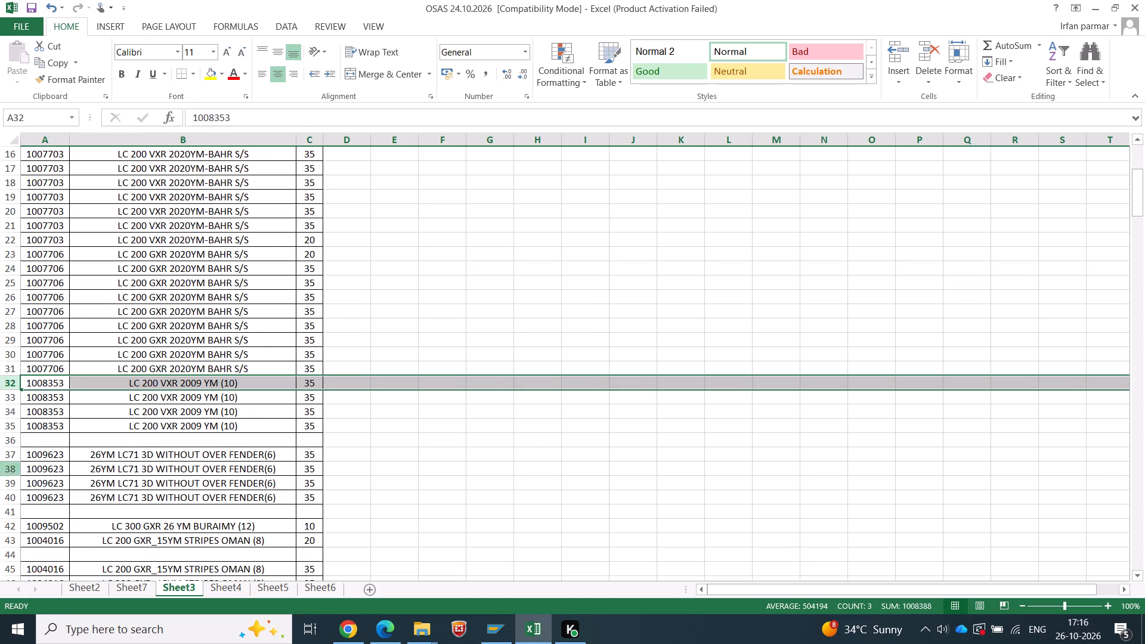
pyautogui.click(11, 441)
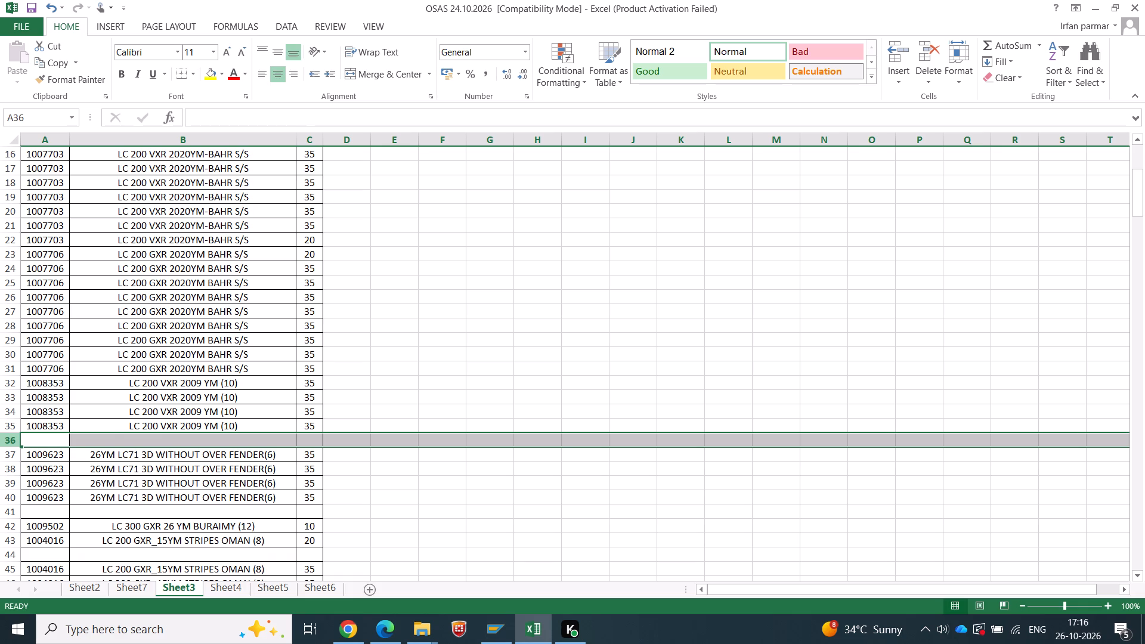
pyautogui.press('F4')
pyautogui.click(17, 500)
pyautogui.press('F4')
pyautogui.click(16, 525)
pyautogui.press('F4')
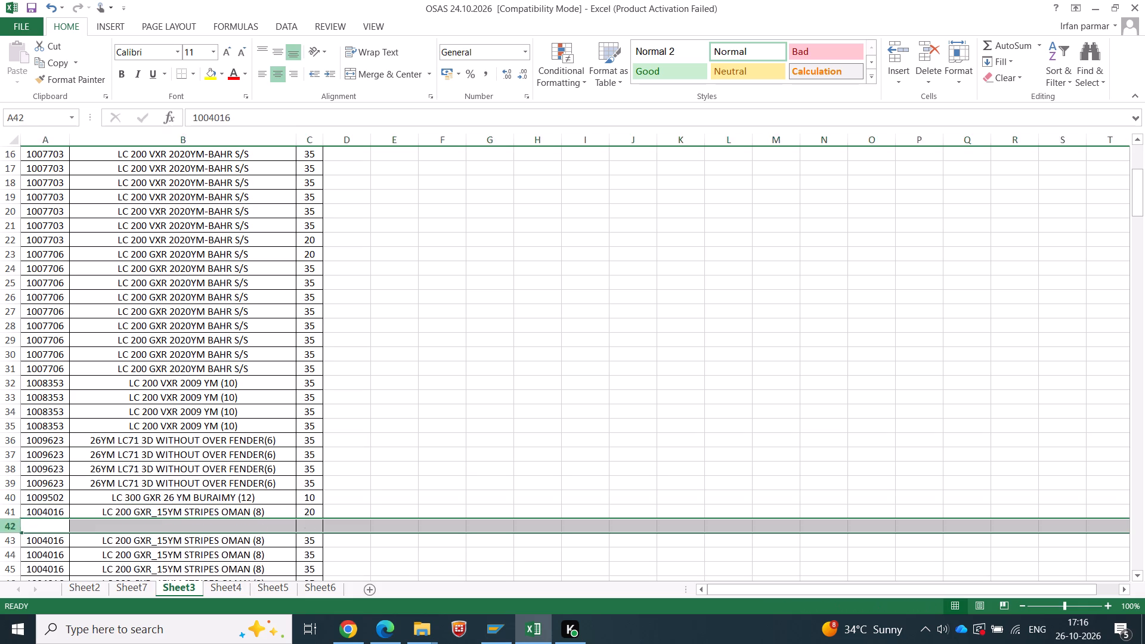
pyautogui.scroll(-4, 61, 496)
pyautogui.click(10, 469)
pyautogui.press('F4')
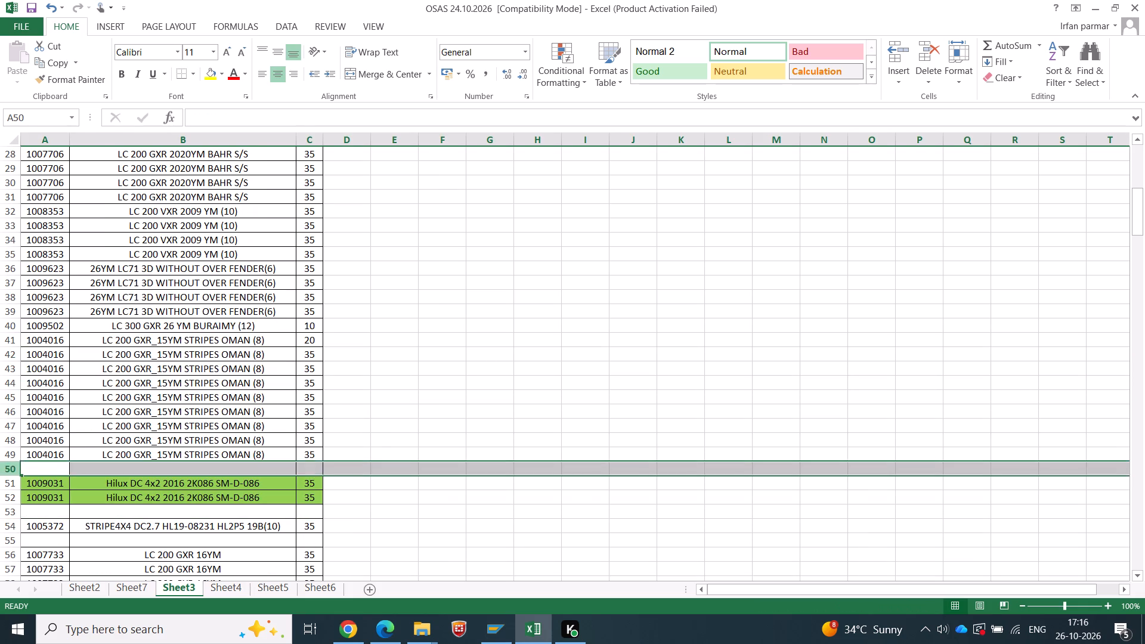
# Delete the blank separator rows from below the green 1009031 rows down to the 35-quantity rows of 1008246.
pyautogui.click(10, 497)
pyautogui.press('F4')
pyautogui.click(10, 516)
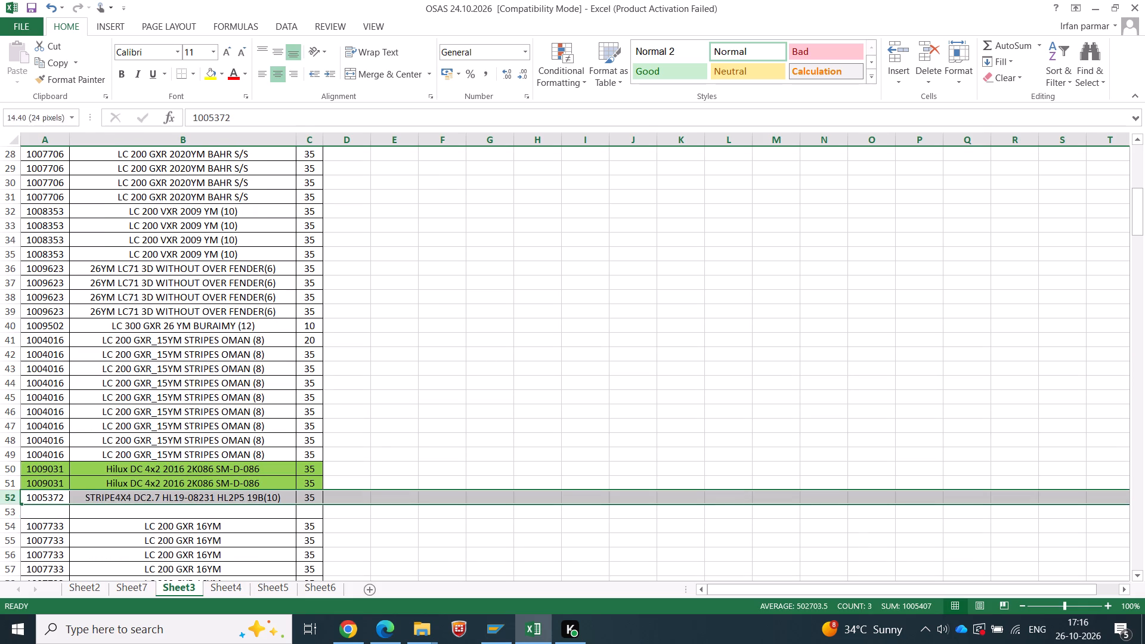
pyautogui.click(10, 515)
pyautogui.press('F4')
pyautogui.scroll(-4, 63, 407)
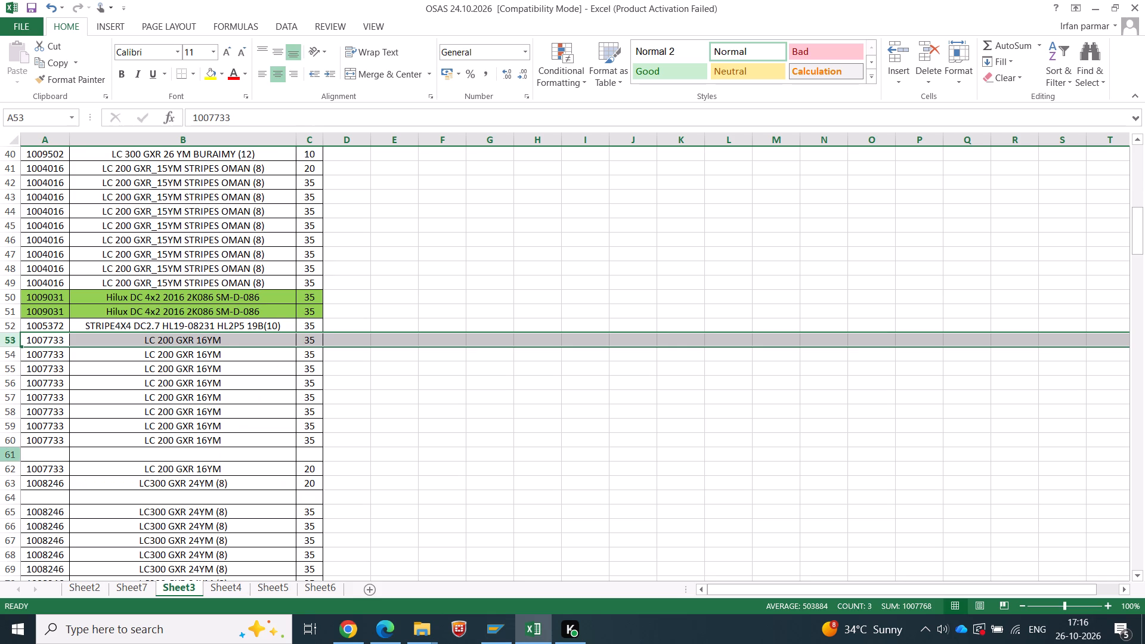
pyautogui.click(18, 456)
pyautogui.press('F4')
pyautogui.click(17, 485)
pyautogui.press('F4')
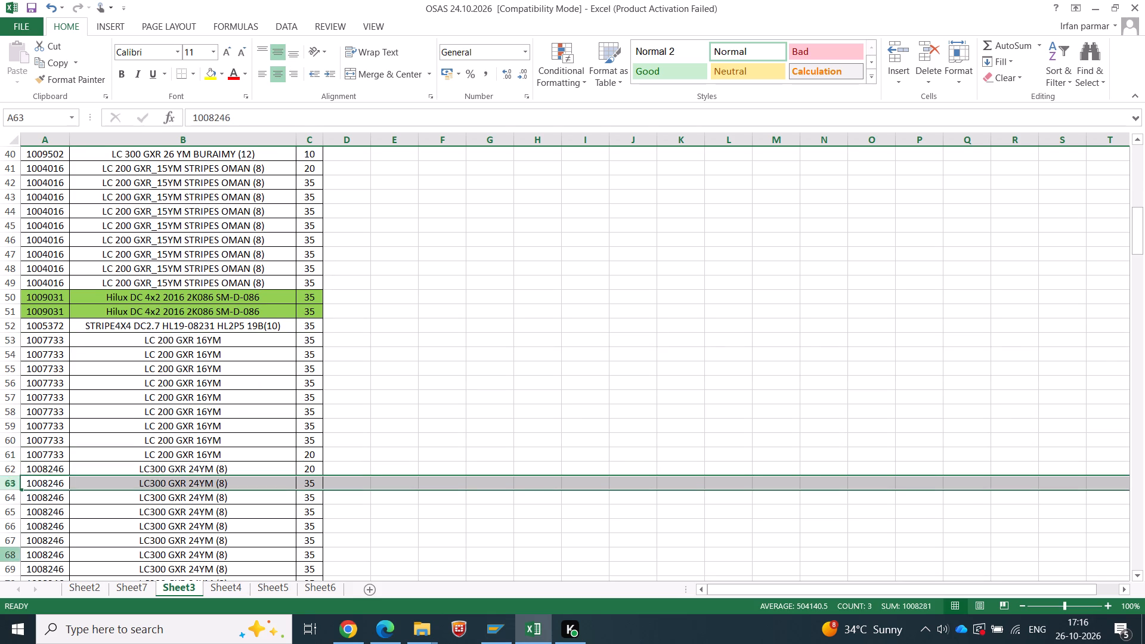
# Delete the blank separator rows from below the 1008246 group down to the start of the 1004129 HILUX group.
pyautogui.scroll(-5, 64, 476)
pyautogui.click(5, 382)
pyautogui.press('F4')
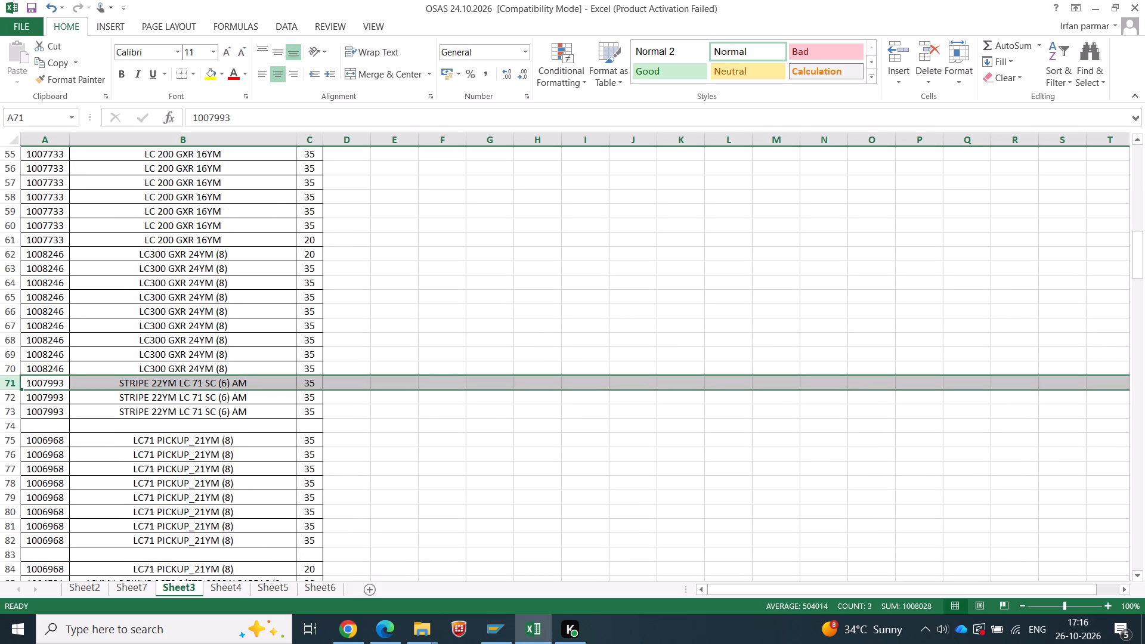
pyautogui.click(11, 423)
pyautogui.press('F4')
pyautogui.click(12, 539)
pyautogui.press('F4')
pyautogui.scroll(-2, 78, 362)
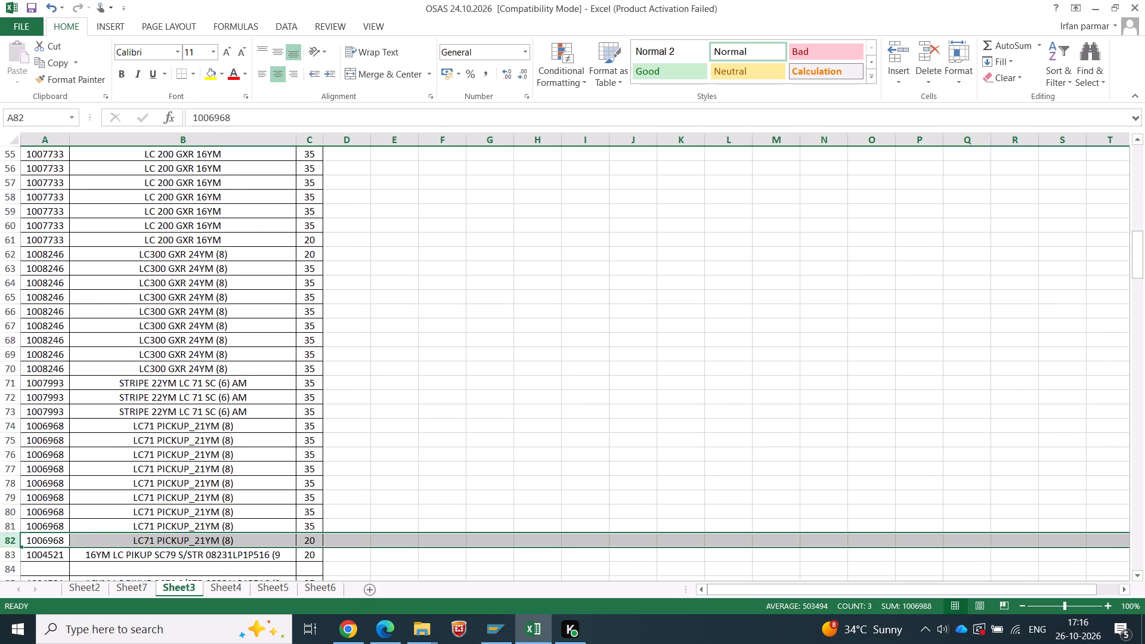
pyautogui.scroll(-3, 81, 358)
pyautogui.click(4, 358)
pyautogui.click(8, 353)
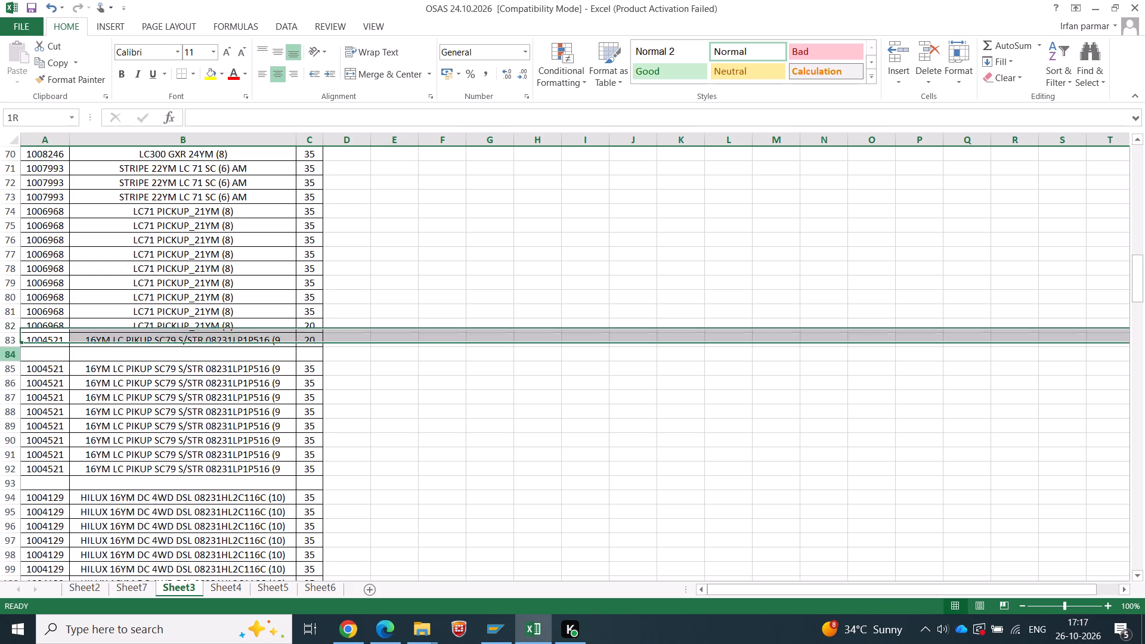
pyautogui.press('F4')
pyautogui.click(10, 467)
pyautogui.press('F4')
# Delete the blank separator rows from below the 1004129 group down to the 35-quantity rows of 1007003.
pyautogui.scroll(-5, 86, 385)
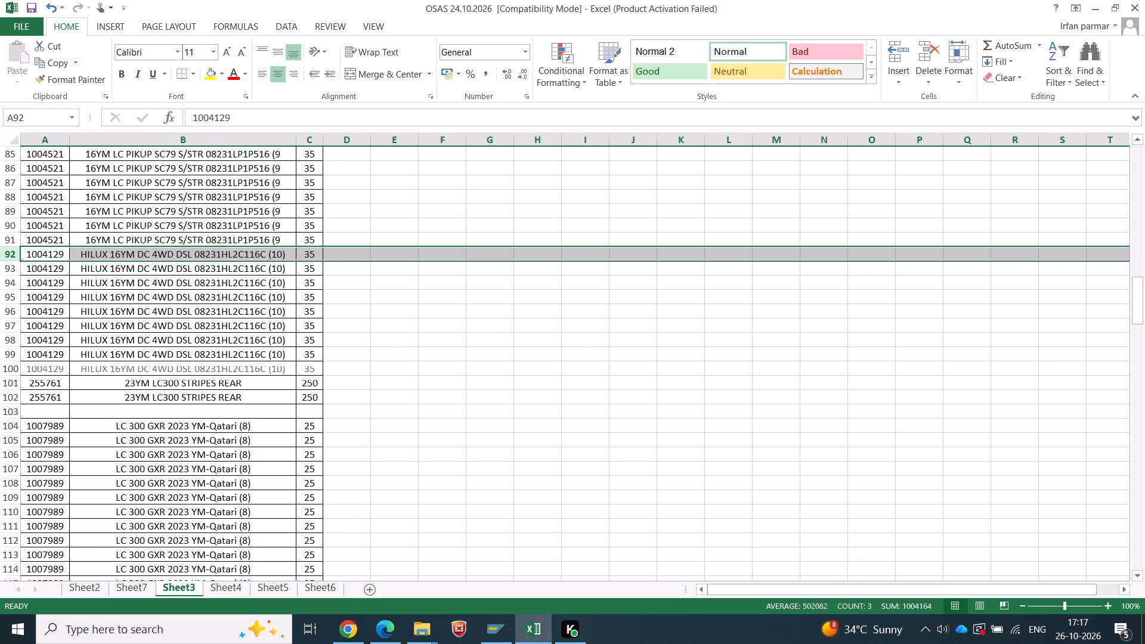
pyautogui.click(18, 369)
pyautogui.press('F4')
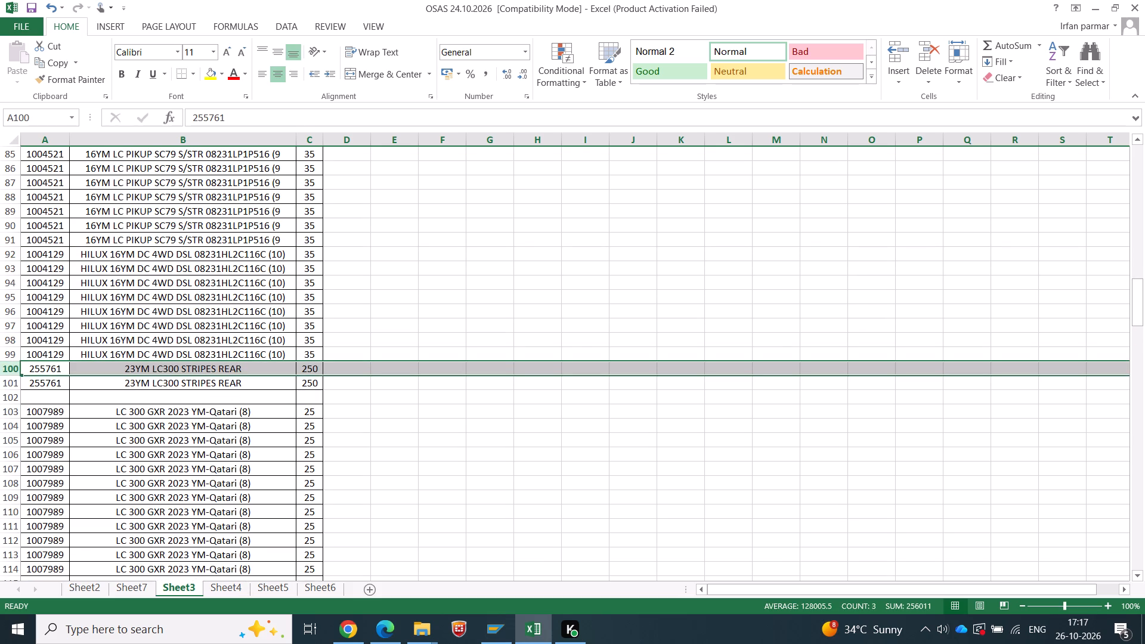
pyautogui.click(17, 397)
pyautogui.press('F4')
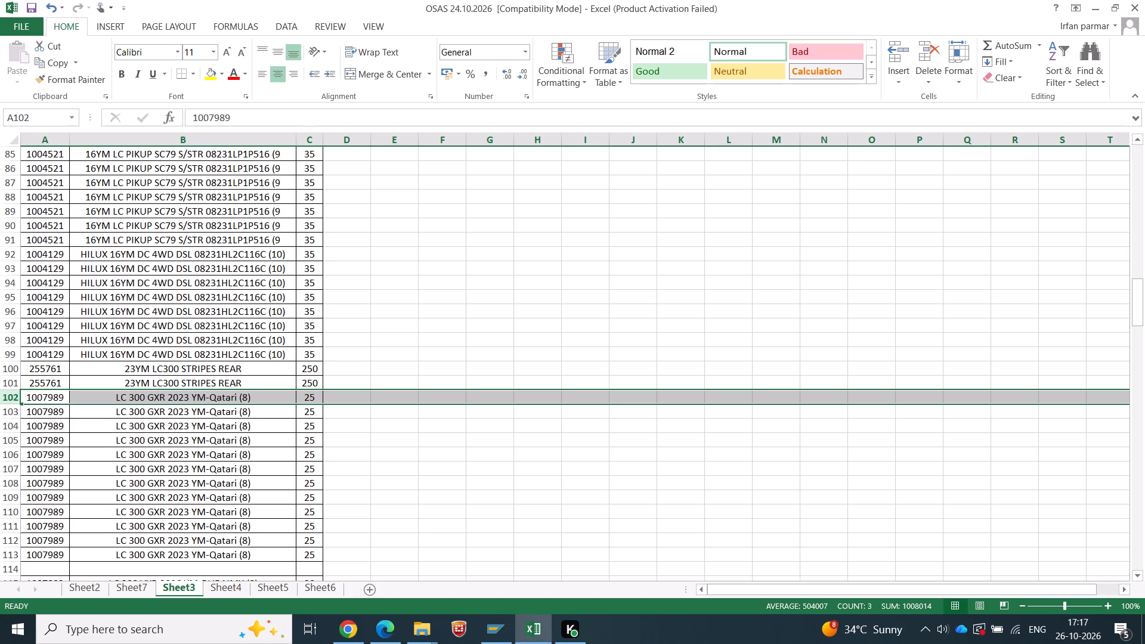
pyautogui.scroll(-4, 0, 284)
pyautogui.click(8, 399)
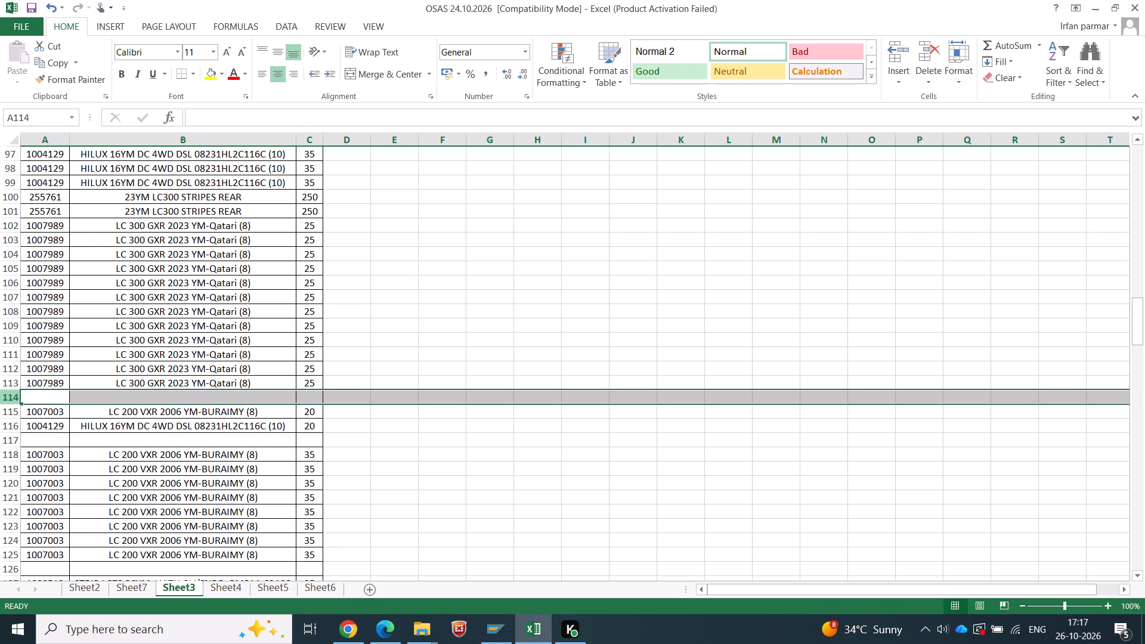
pyautogui.press('F4')
pyautogui.click(9, 427)
pyautogui.press('F4')
# Delete the blank separator rows from below the 1007003 group down to the start of the 1004297 LC PICKUP 78 group.
pyautogui.scroll(-5, 10, 357)
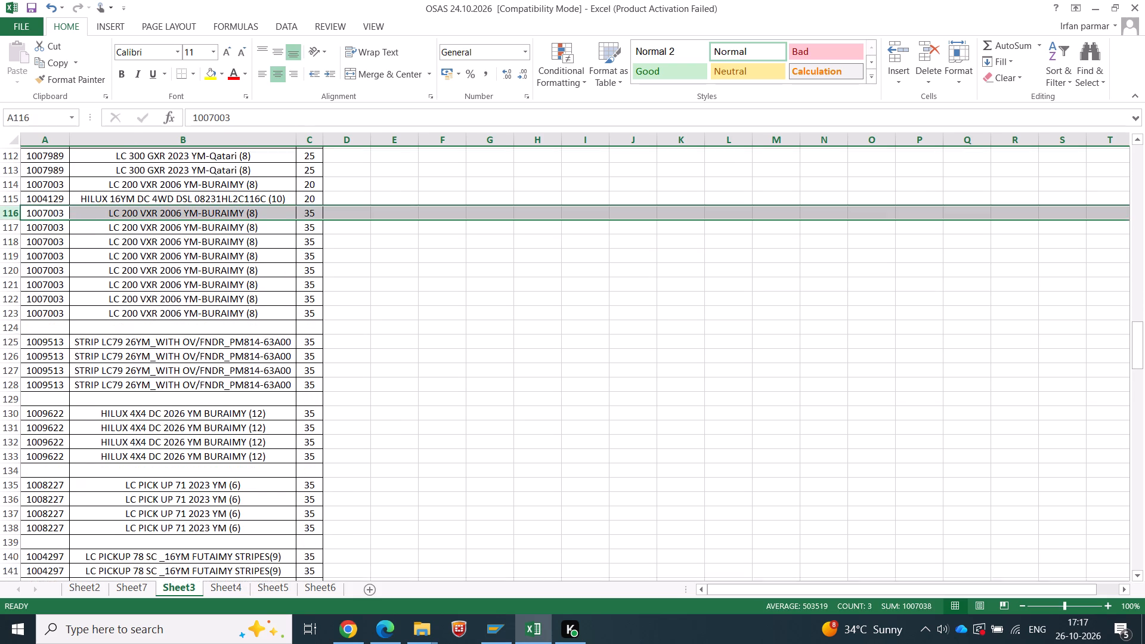
pyautogui.click(11, 327)
pyautogui.press('F4')
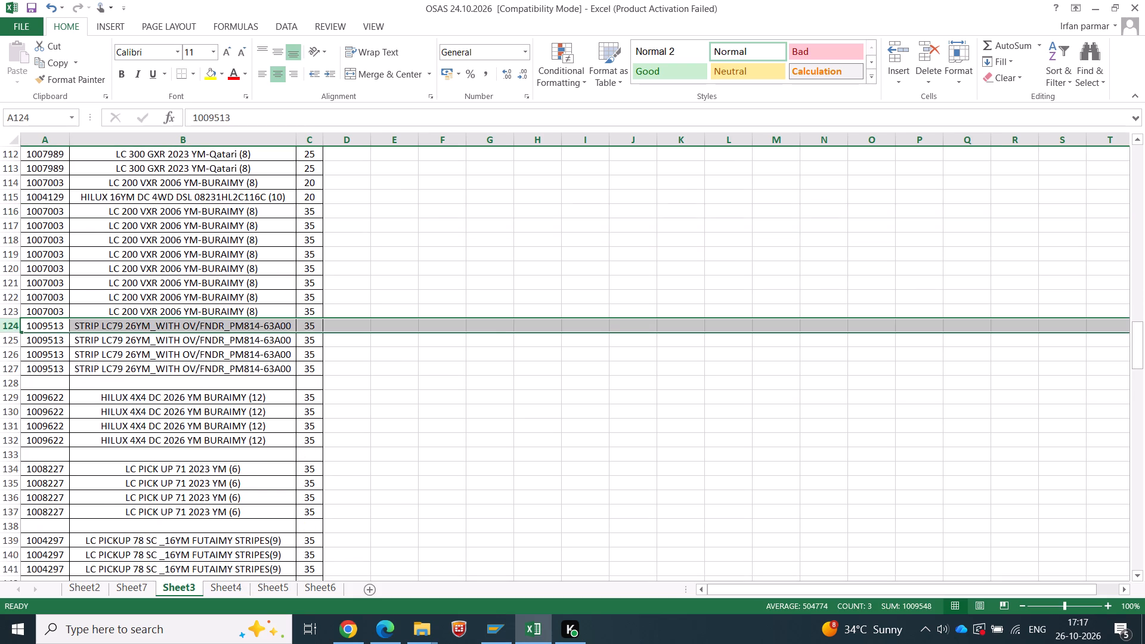
pyautogui.click(17, 377)
pyautogui.click(16, 381)
pyautogui.press('F4')
pyautogui.click(7, 438)
pyautogui.press('F4')
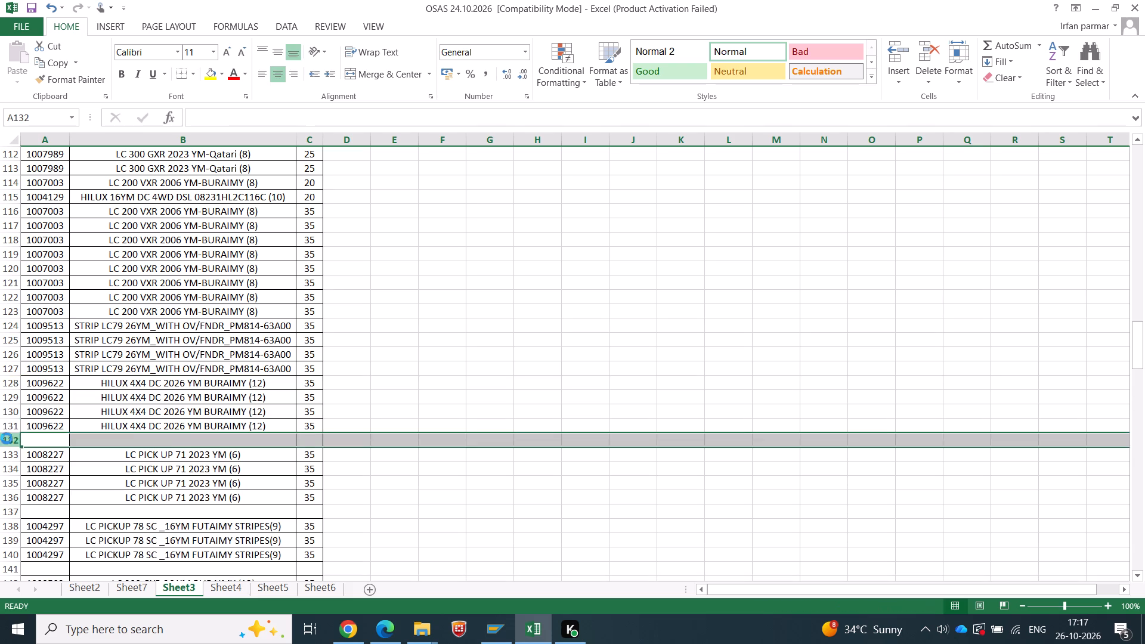
pyautogui.click(13, 494)
pyautogui.click(13, 497)
pyautogui.press('F4')
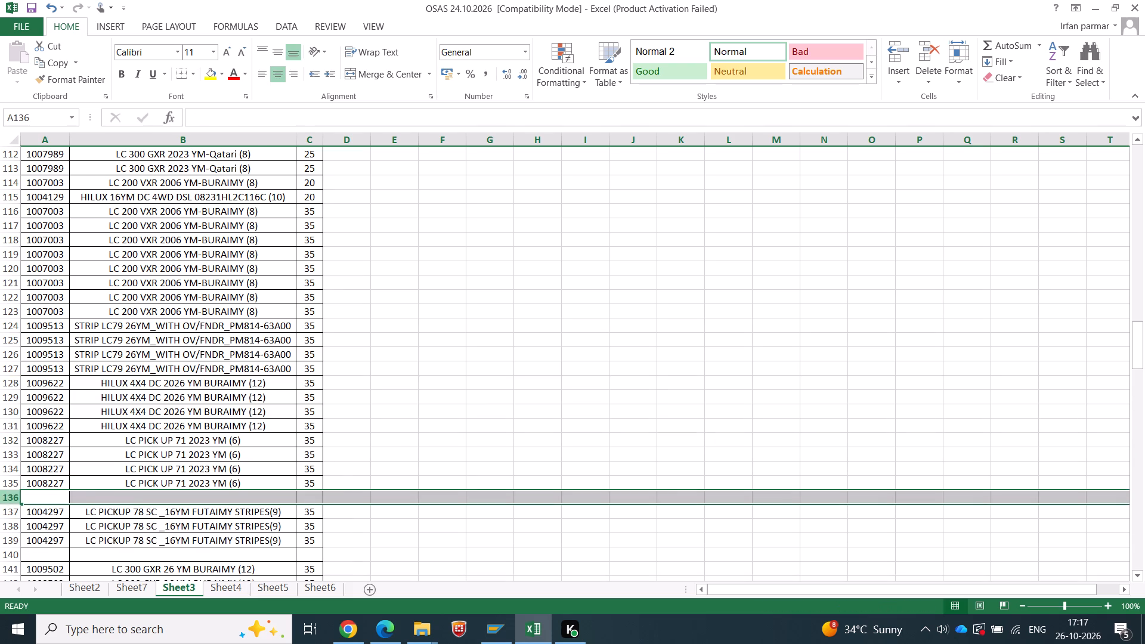
# Delete the blank separator rows from below the 1004297 group down to the start of the 1001082 STRIPE GRJ71 group.
pyautogui.scroll(-4, 66, 428)
pyautogui.click(2, 370)
pyautogui.press('F4')
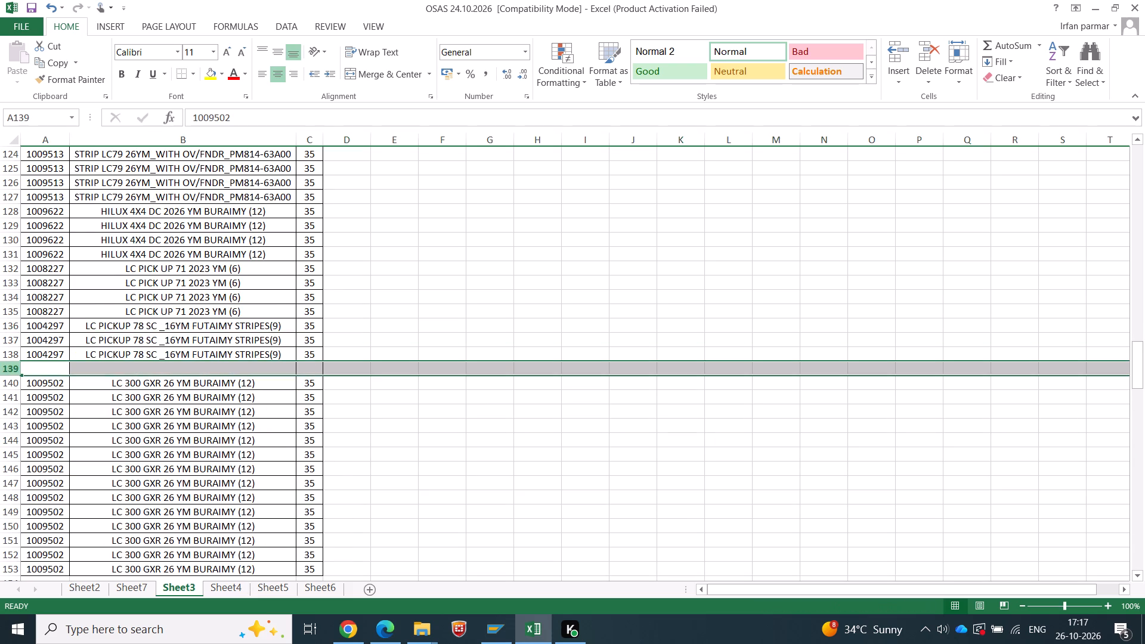
pyautogui.scroll(-5, 134, 387)
pyautogui.click(16, 356)
pyautogui.press('F4')
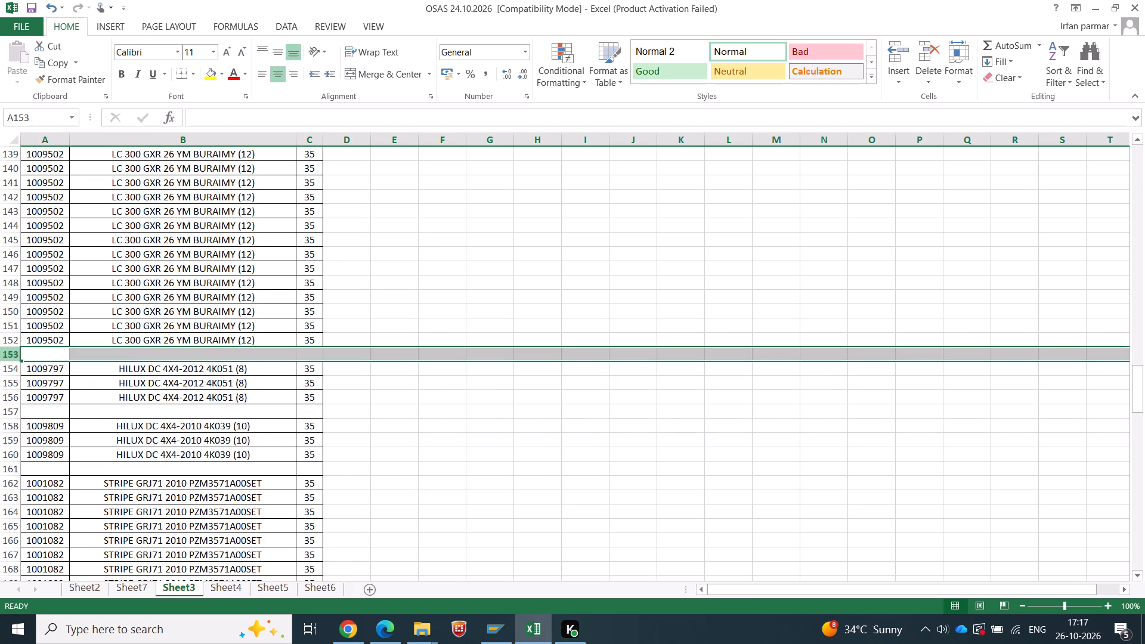
pyautogui.click(16, 398)
pyautogui.press('F4')
pyautogui.click(13, 442)
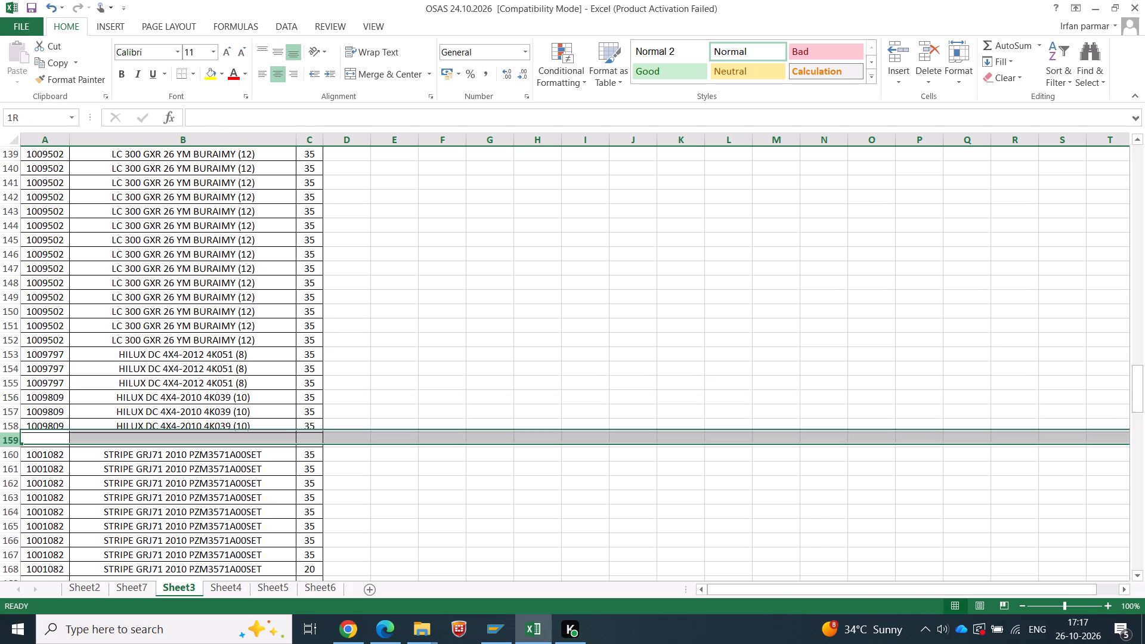
pyautogui.press('F4')
# Delete the blank separator rows from below the 1001082 group down to the 20-quantity row of 1003812.
pyautogui.scroll(-4, 77, 441)
pyautogui.click(9, 398)
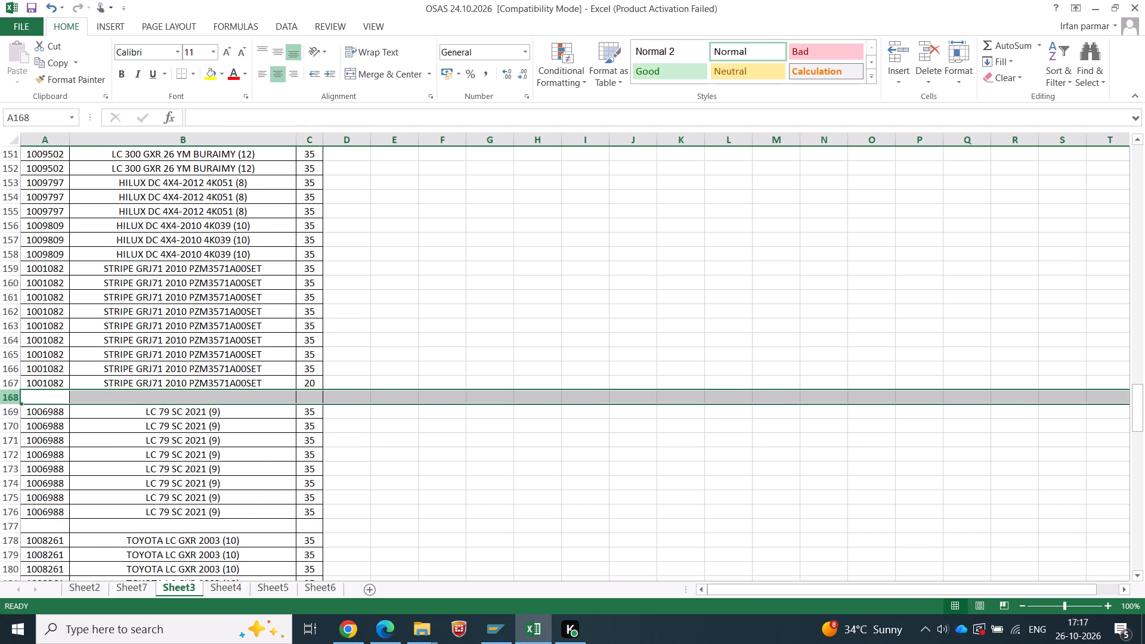
pyautogui.press('F4')
pyautogui.click(11, 510)
pyautogui.press('F4')
pyautogui.scroll(-5, 94, 391)
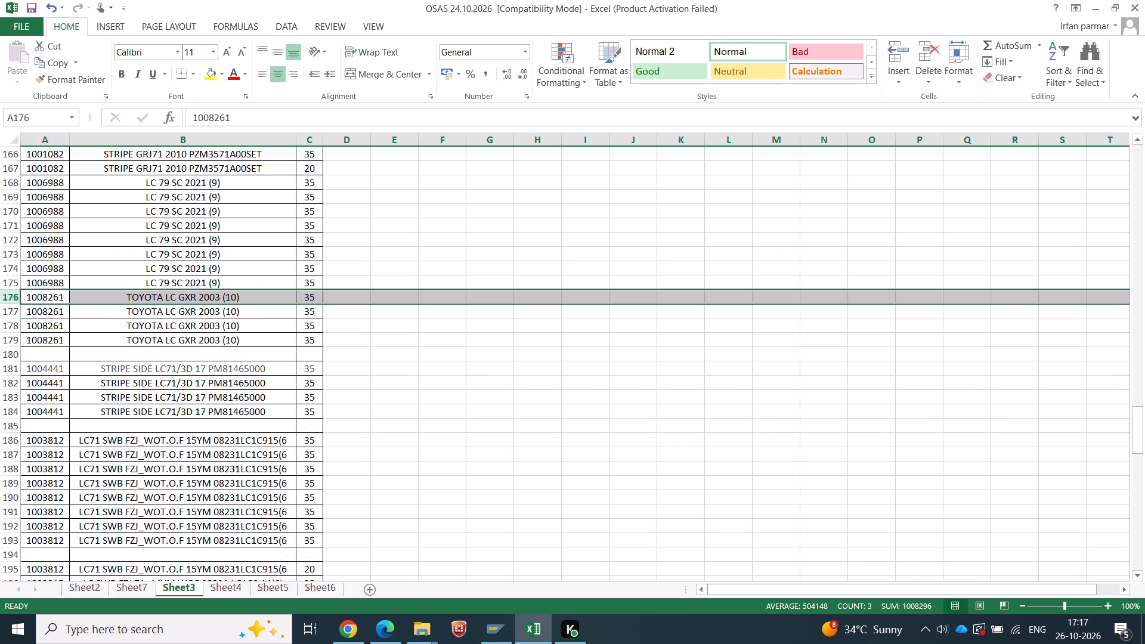
pyautogui.click(13, 354)
pyautogui.press('F4')
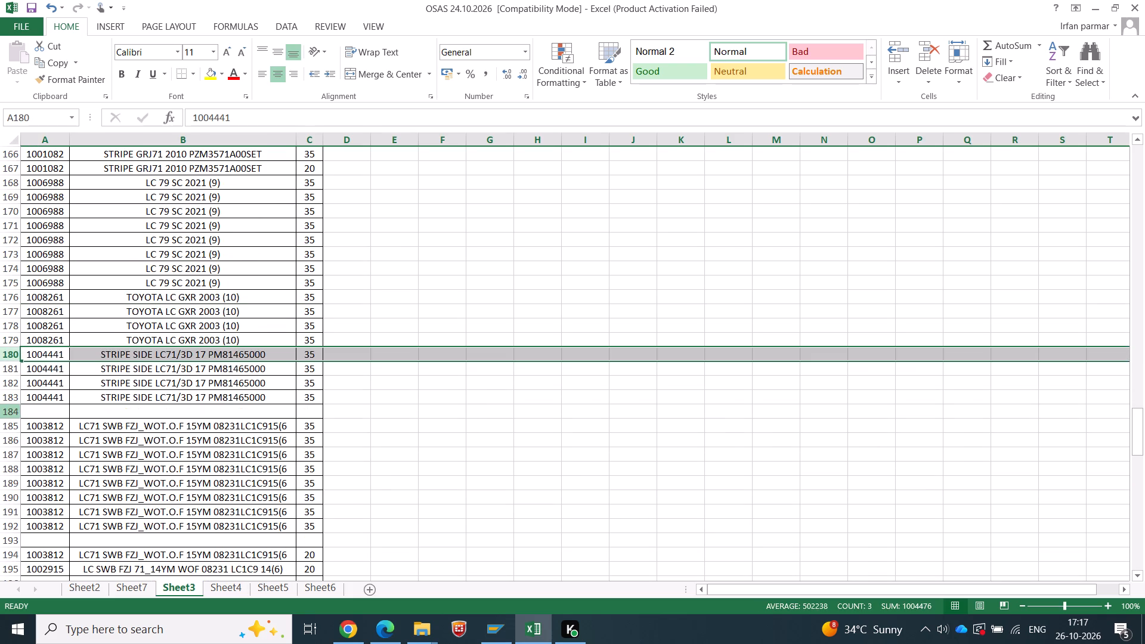
pyautogui.click(16, 411)
pyautogui.press('F4')
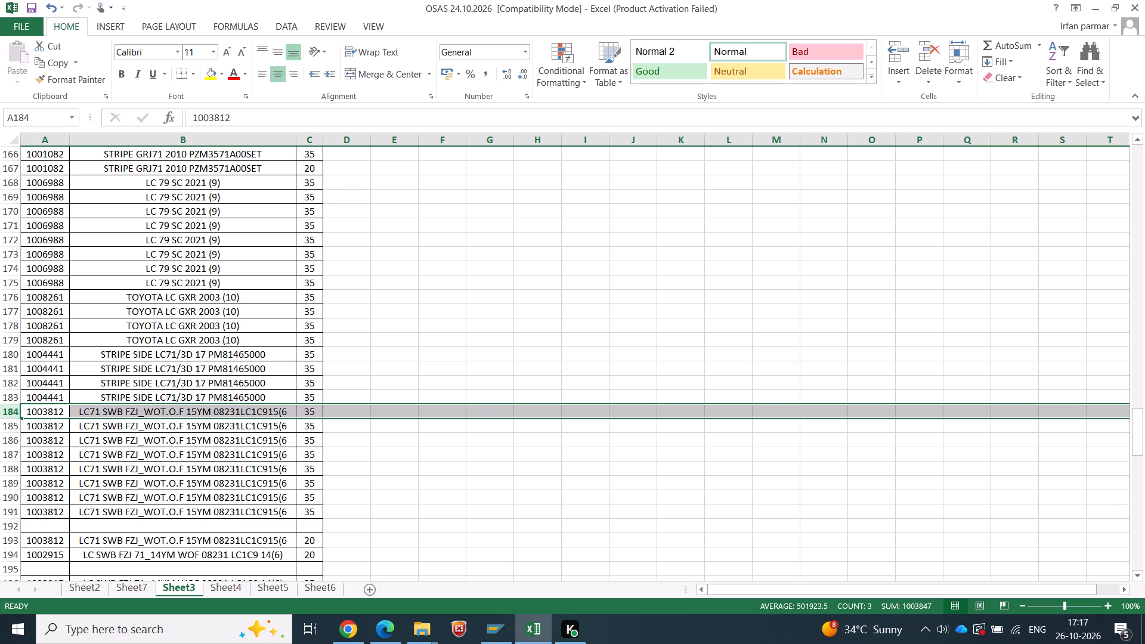
pyautogui.click(14, 526)
pyautogui.press('F4')
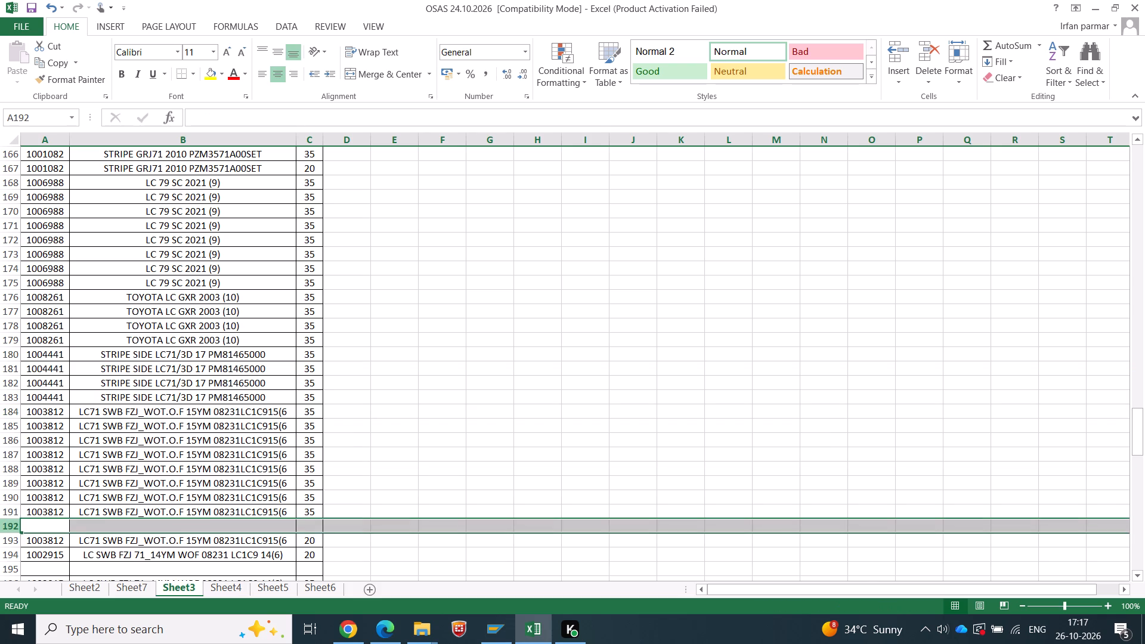
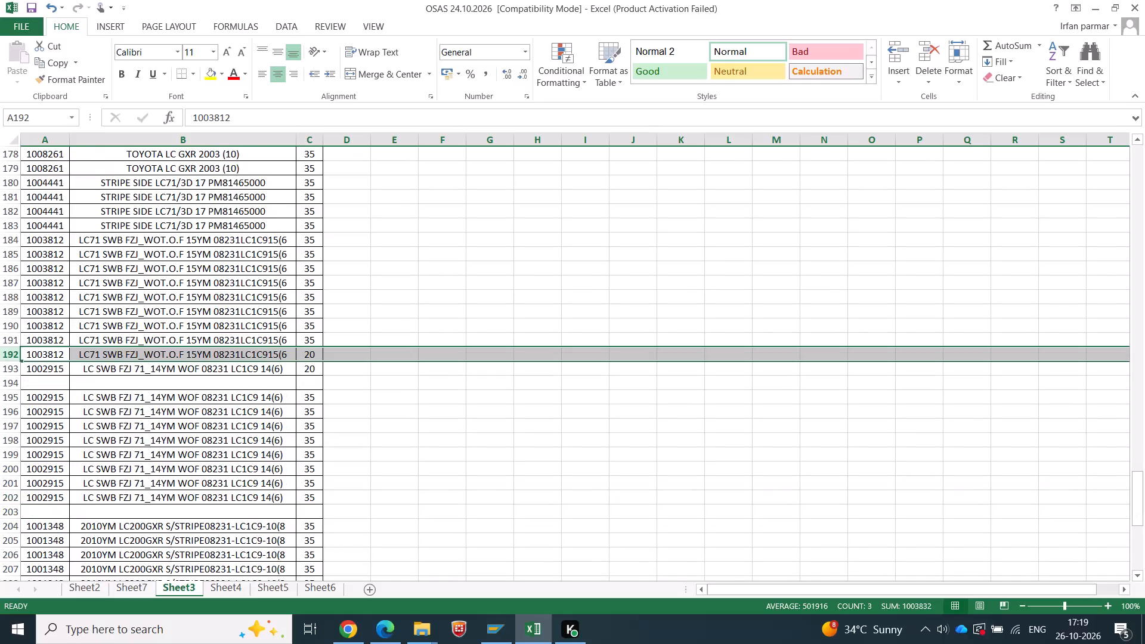
# Delete the remaining blank separator rows on Sheet3, from the 1002915 group down to the 1009814 LC-PICKUP_DC group.
pyautogui.click(10, 384)
pyautogui.press('F4')
pyautogui.click(16, 498)
pyautogui.press('F4')
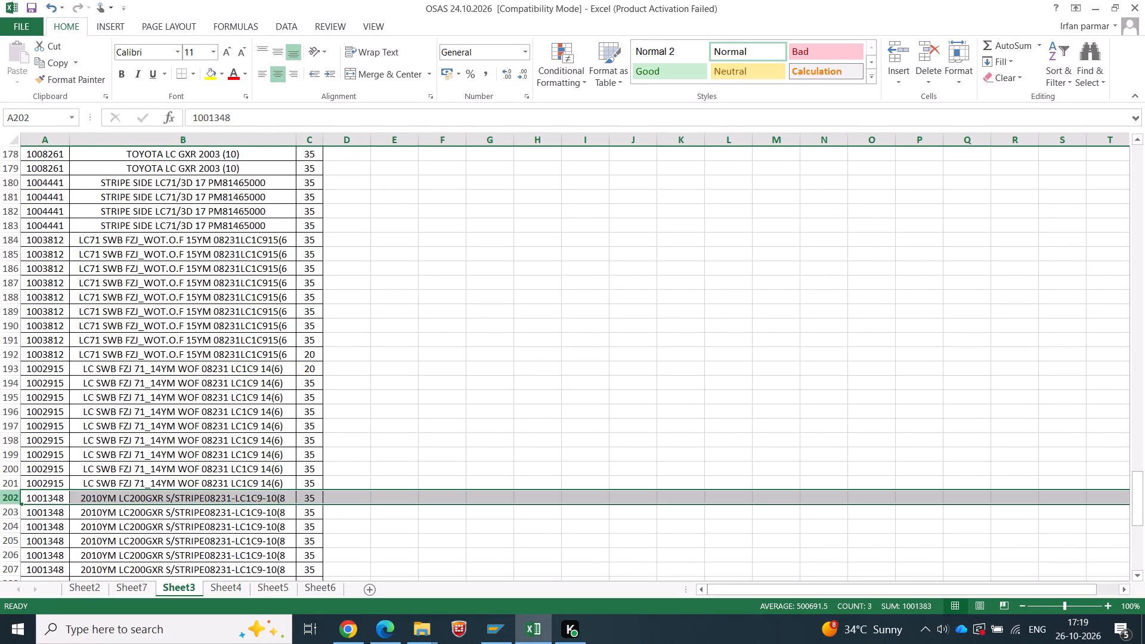
pyautogui.scroll(-5, 72, 401)
pyautogui.click(7, 368)
pyautogui.press('F4')
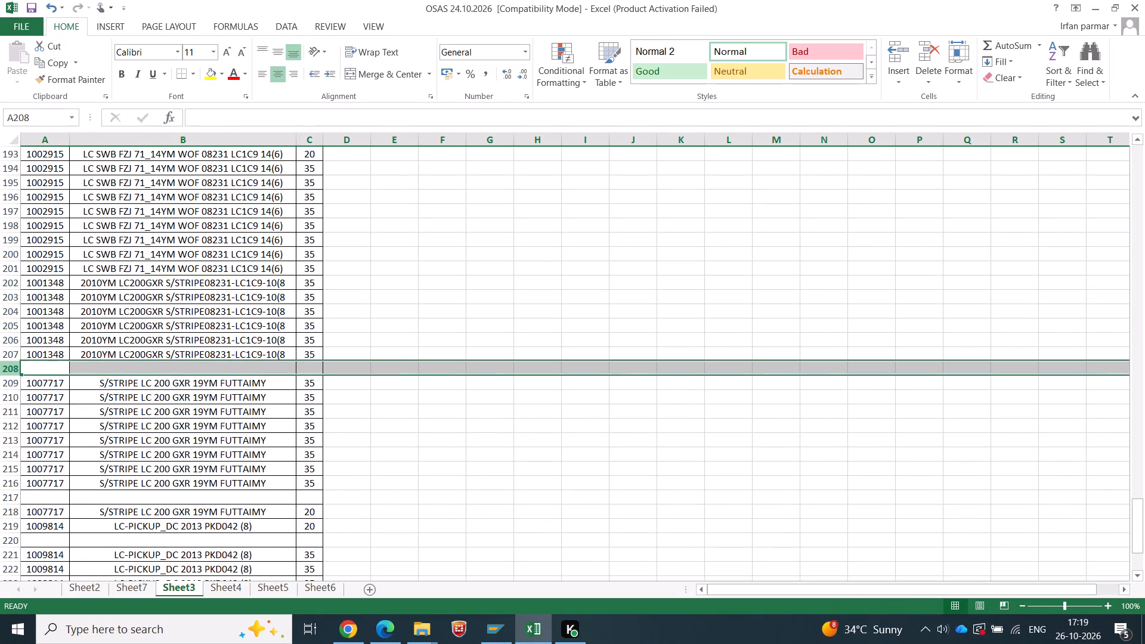
pyautogui.click(10, 484)
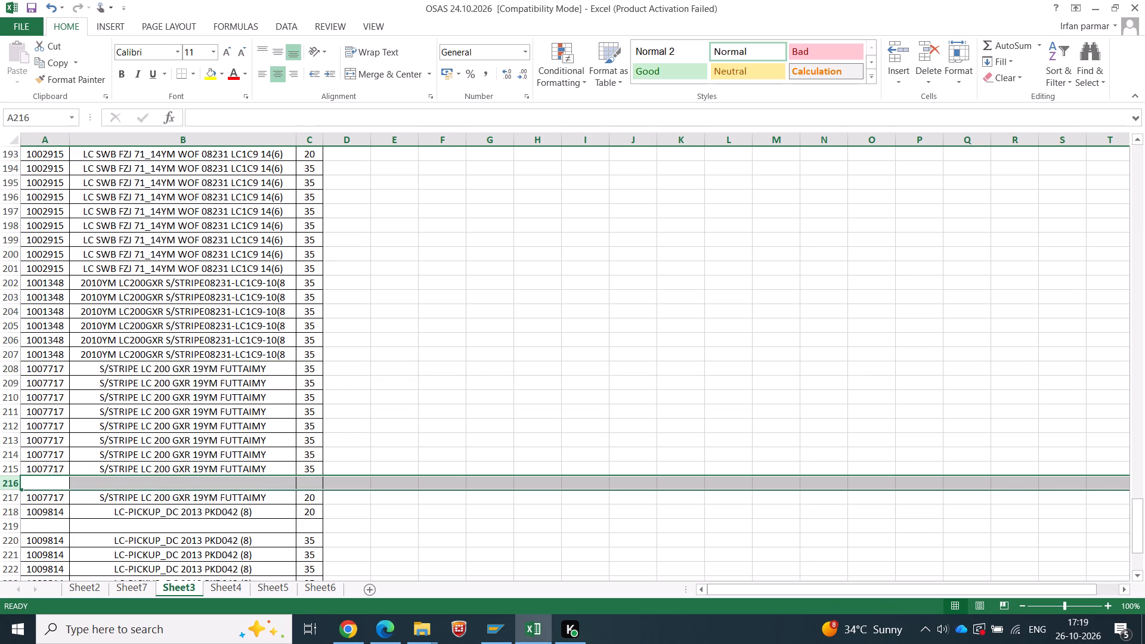
pyautogui.press('F4')
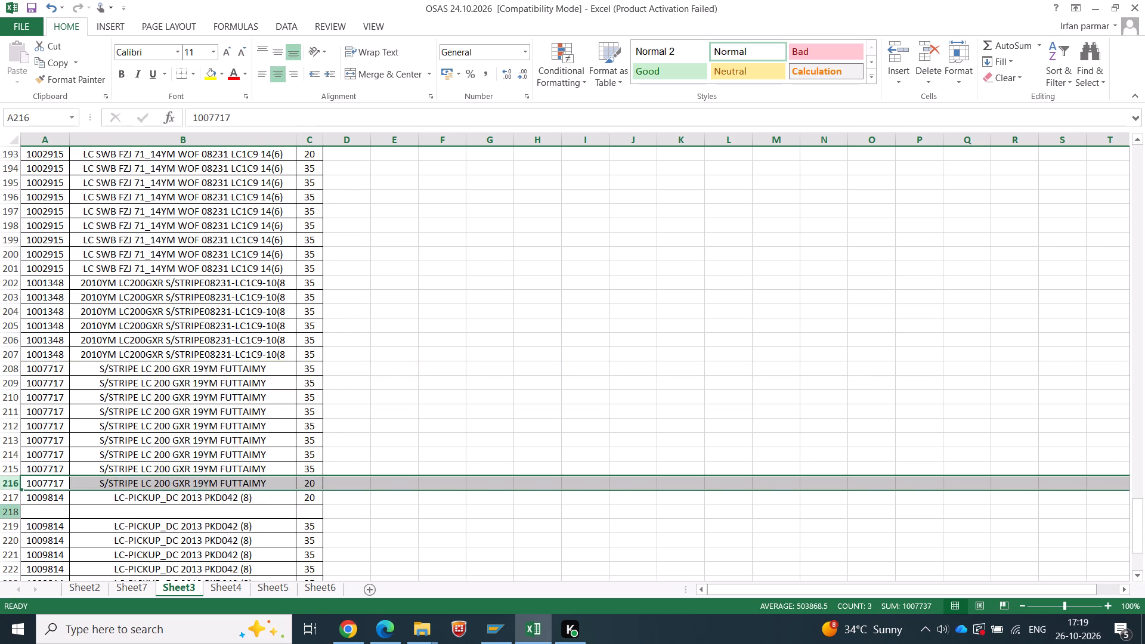
pyautogui.click(20, 512)
pyautogui.press('F4')
# Inspect the range used by the SUM formula beneath the last quantity row.
pyautogui.scroll(-5, 198, 473)
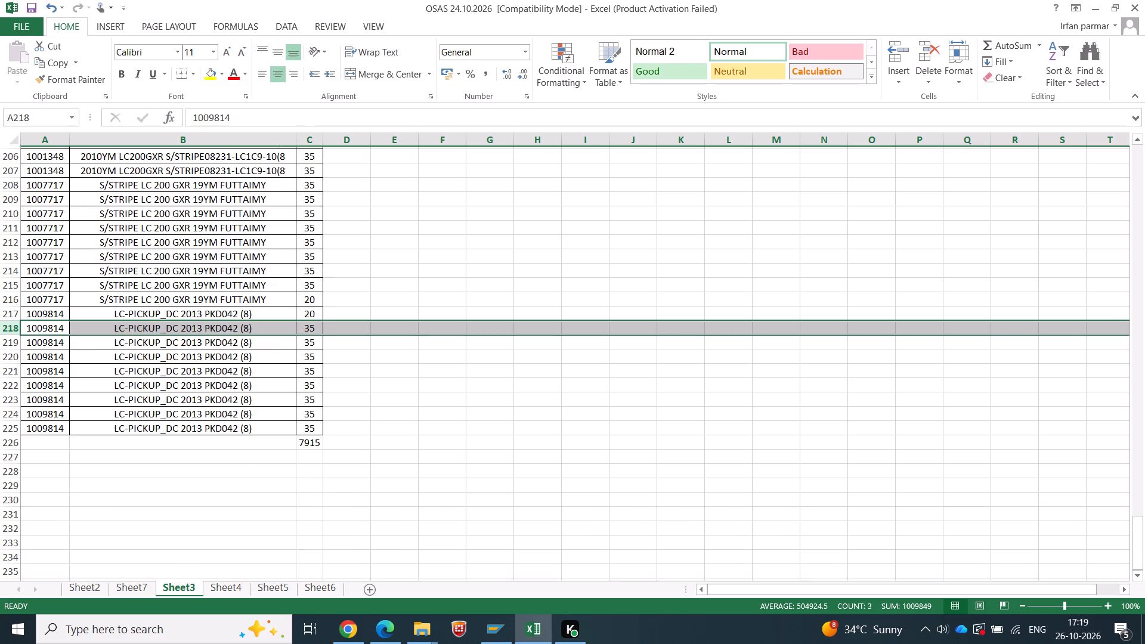
pyautogui.click(234, 454)
pyautogui.click(309, 414)
pyautogui.press('F2')
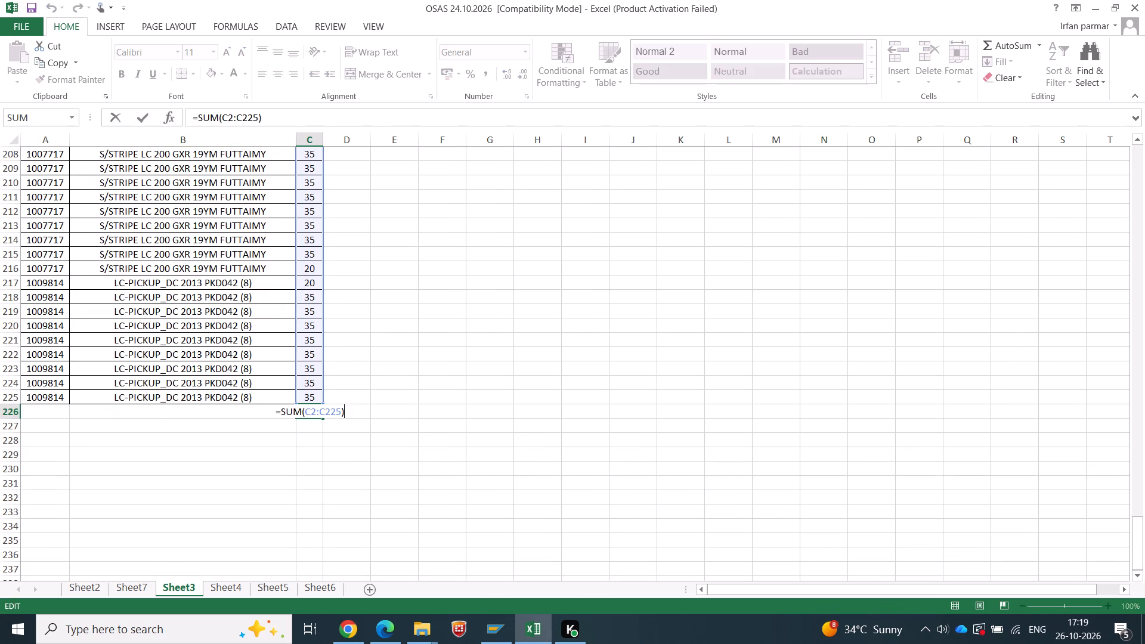
pyautogui.click(666, 499)
# Freeze the top header row so it stays in view above the Sheet3 list.
pyautogui.scroll(20, 235, 283)
pyautogui.scroll(10, 235, 283)
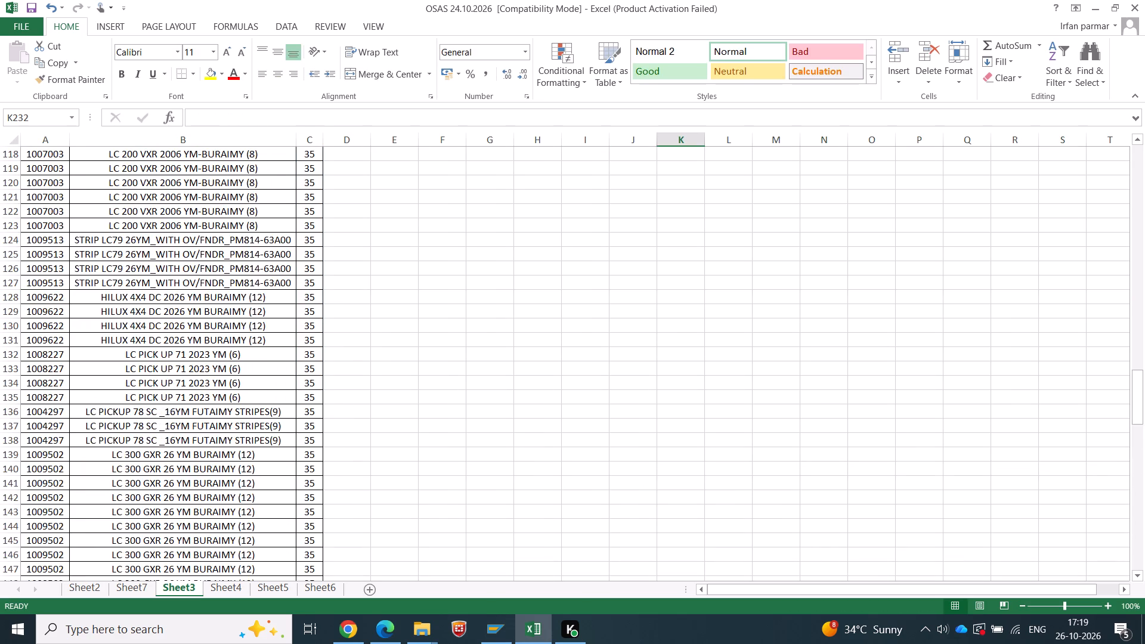
pyautogui.scroll(20, 253, 271)
pyautogui.scroll(20, 253, 271)
pyautogui.scroll(13, 253, 271)
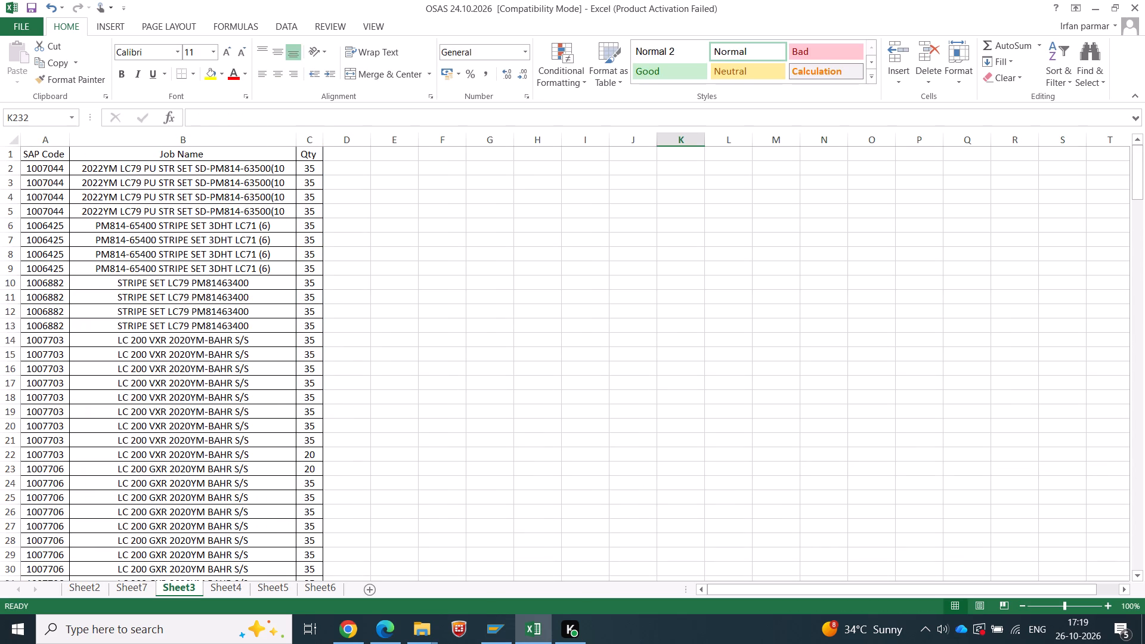
pyautogui.scroll(2, 246, 236)
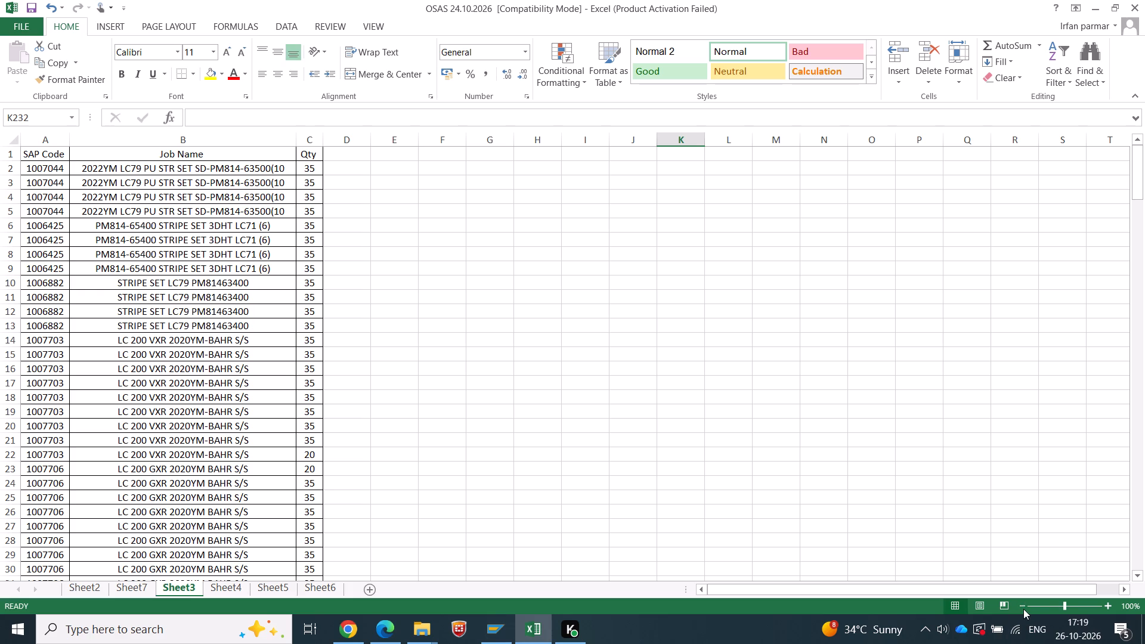
pyautogui.doubleClick(1023, 608)
pyautogui.click(818, 475)
pyautogui.scroll(6, 5, 143)
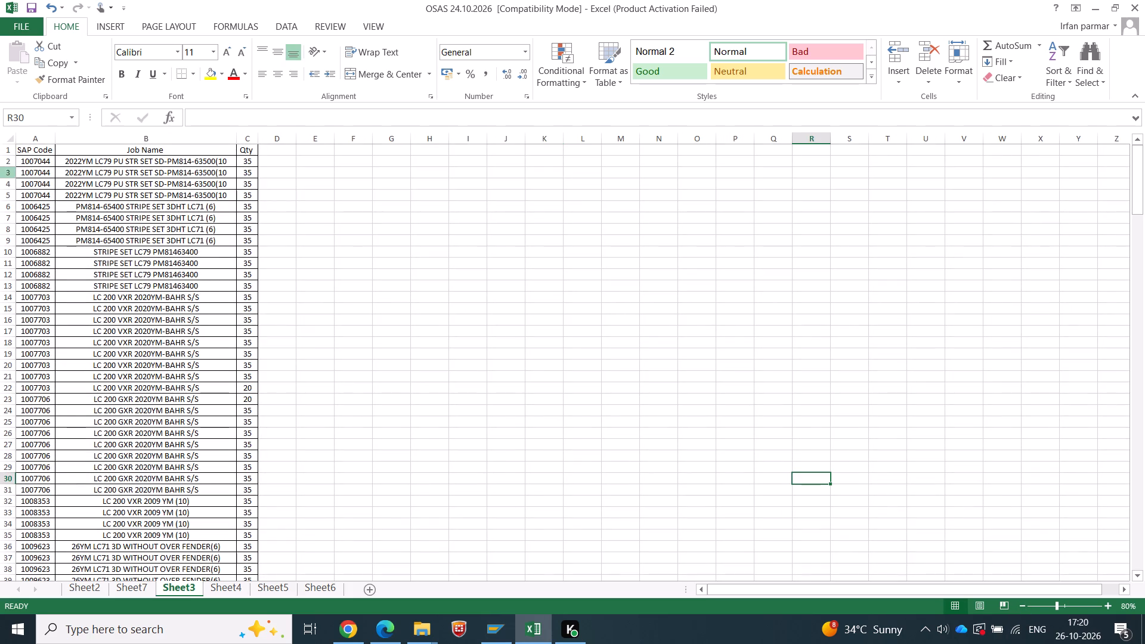
pyautogui.click(11, 162)
pyautogui.click(385, 29)
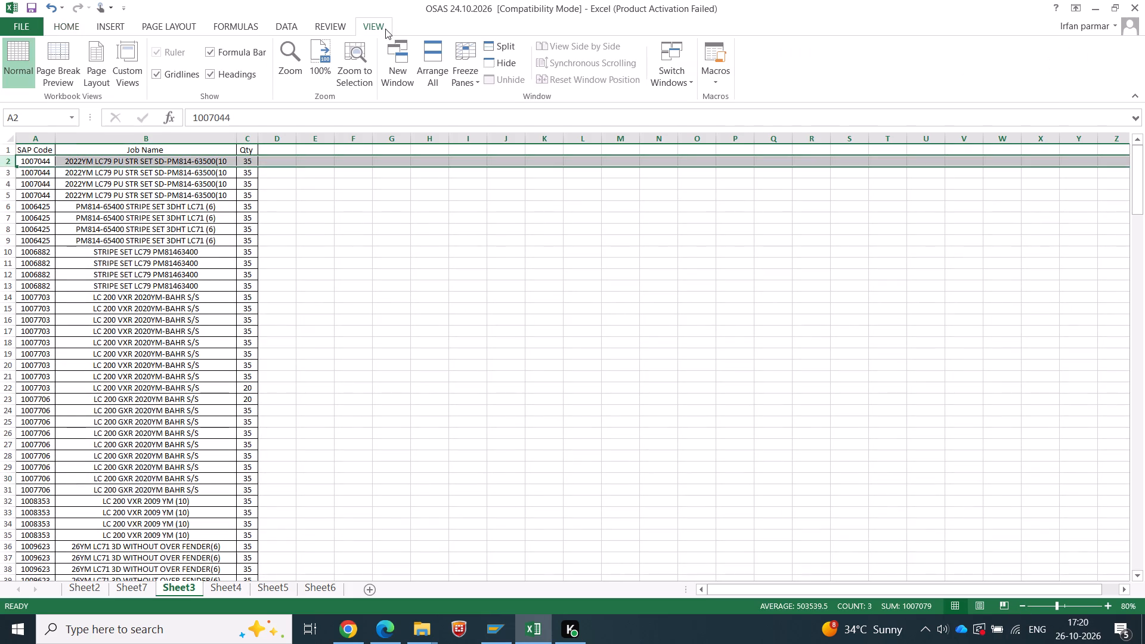
pyautogui.click(458, 73)
pyautogui.click(552, 110)
pyautogui.click(514, 259)
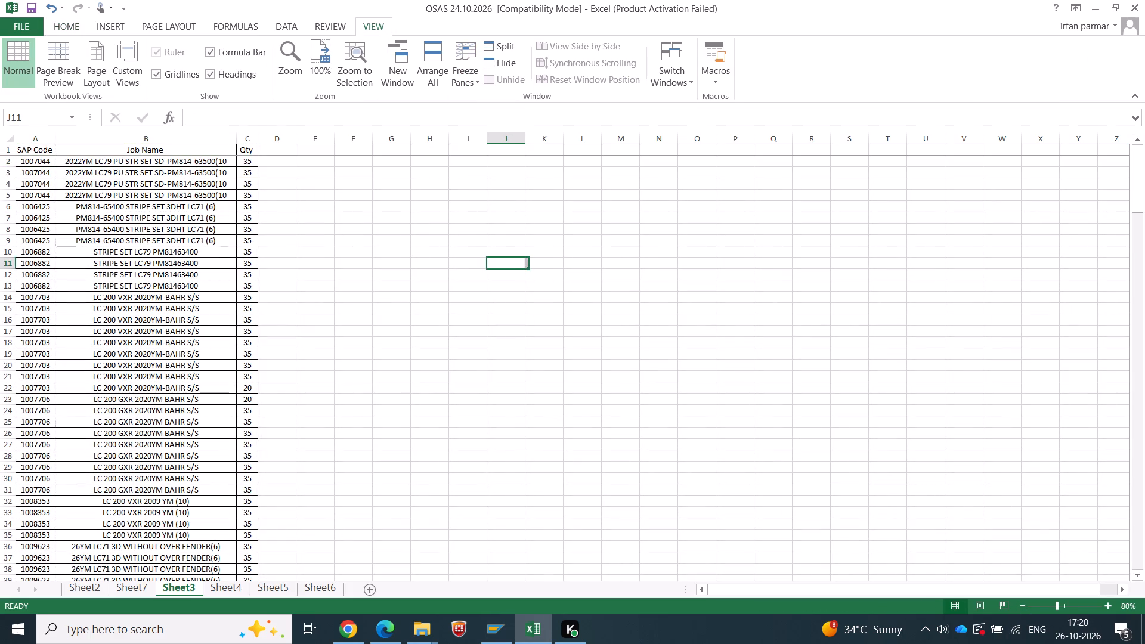
# Make the SAP Code, Job Name and Qty headers bold.
pyautogui.moveTo(31, 153); pyautogui.dragTo(243, 150)
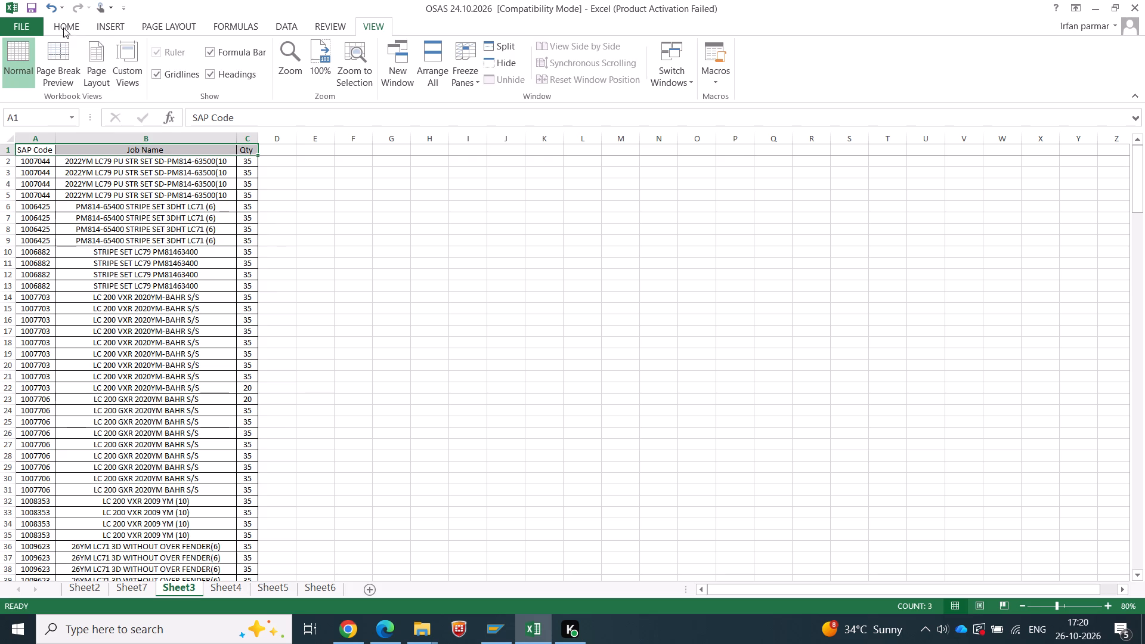
pyautogui.click(63, 25)
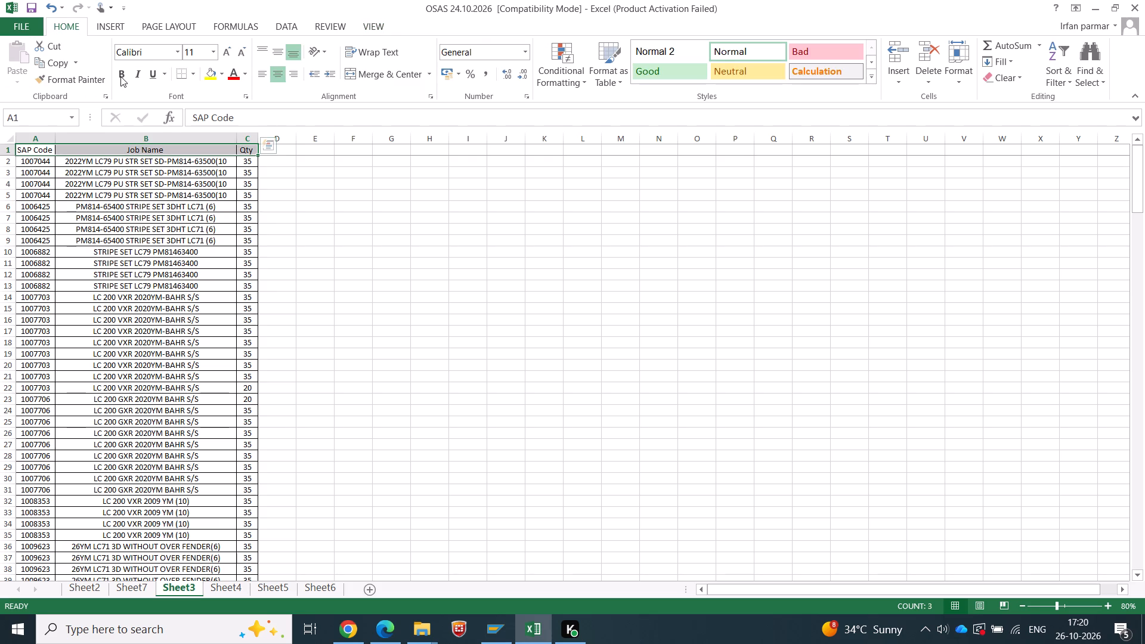
pyautogui.click(120, 76)
pyautogui.click(60, 186)
# Add filter controls to the SAP Code, Job Name and Qty header cells.
pyautogui.moveTo(21, 149); pyautogui.dragTo(187, 151)
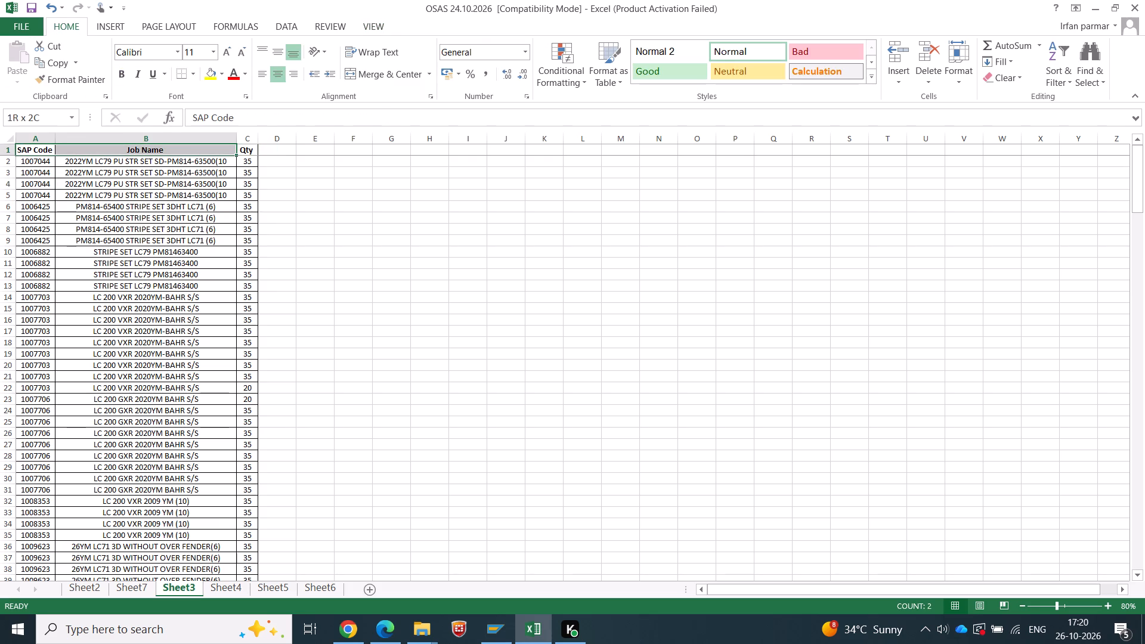
pyautogui.moveTo(187, 151); pyautogui.dragTo(251, 154)
pyautogui.click(283, 18)
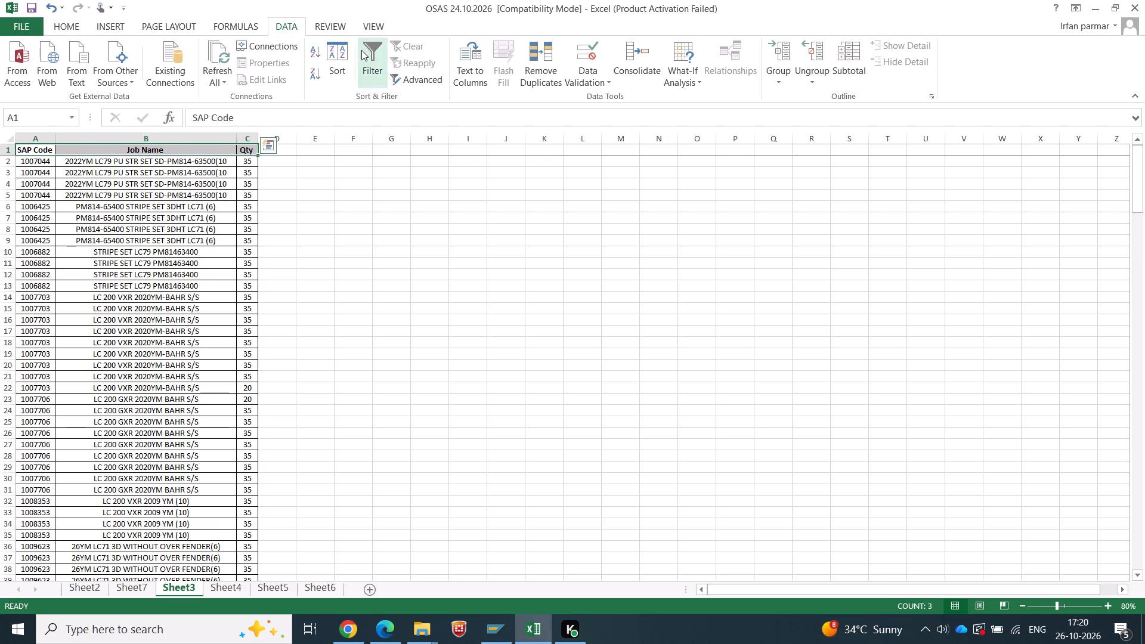
pyautogui.click(361, 50)
pyautogui.click(340, 277)
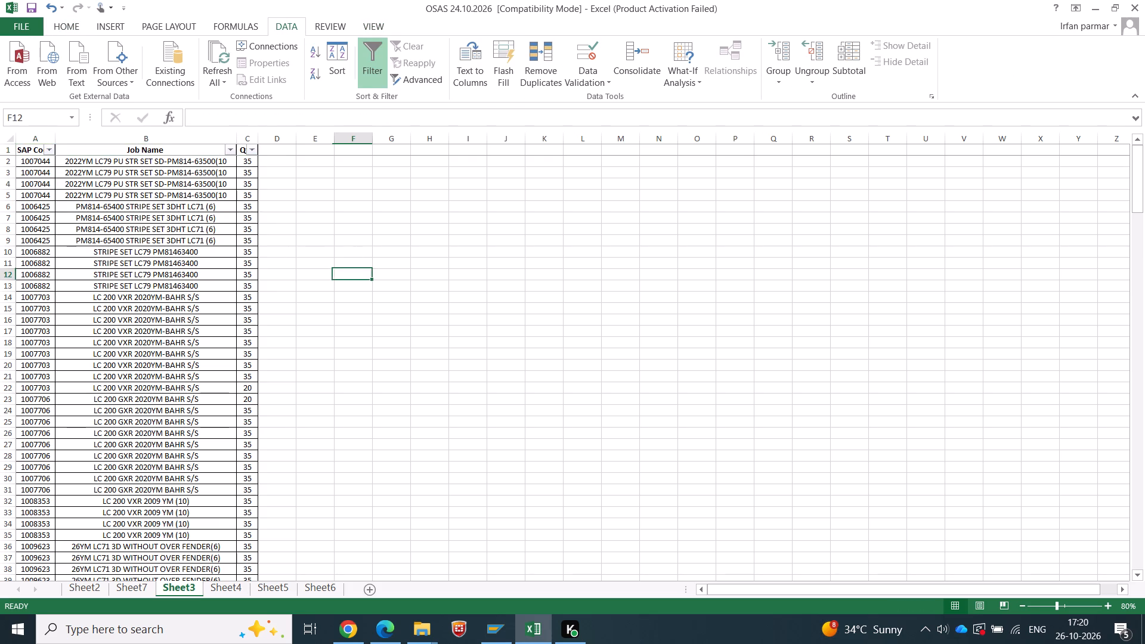
# Sort the list by SAP Code from smallest to largest.
pyautogui.click(45, 147)
pyautogui.click(42, 166)
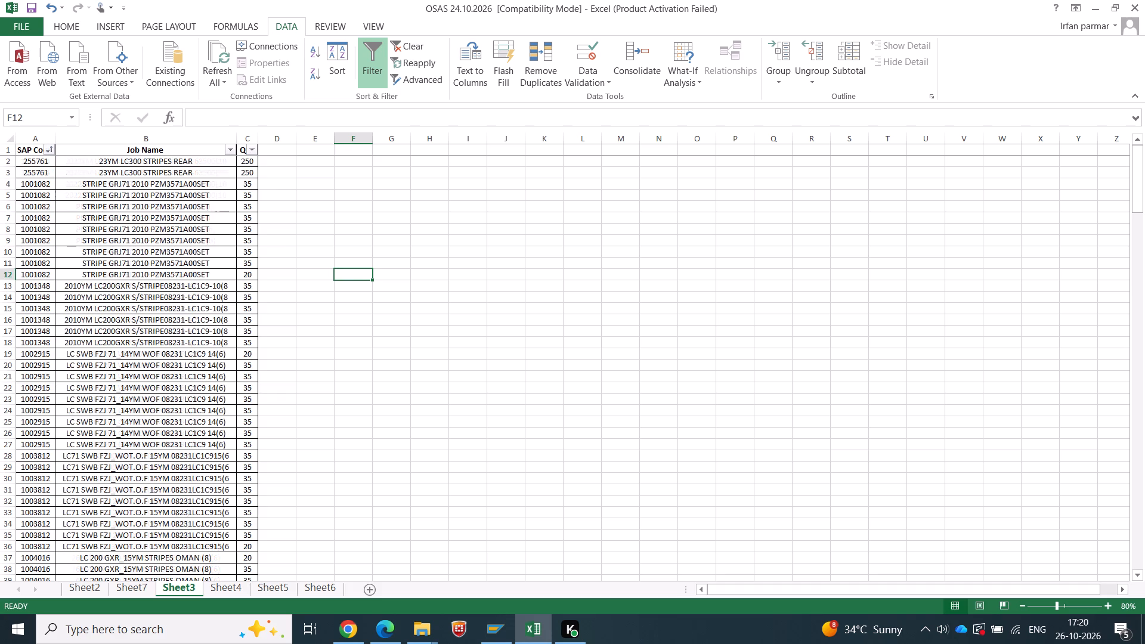
pyautogui.click(412, 363)
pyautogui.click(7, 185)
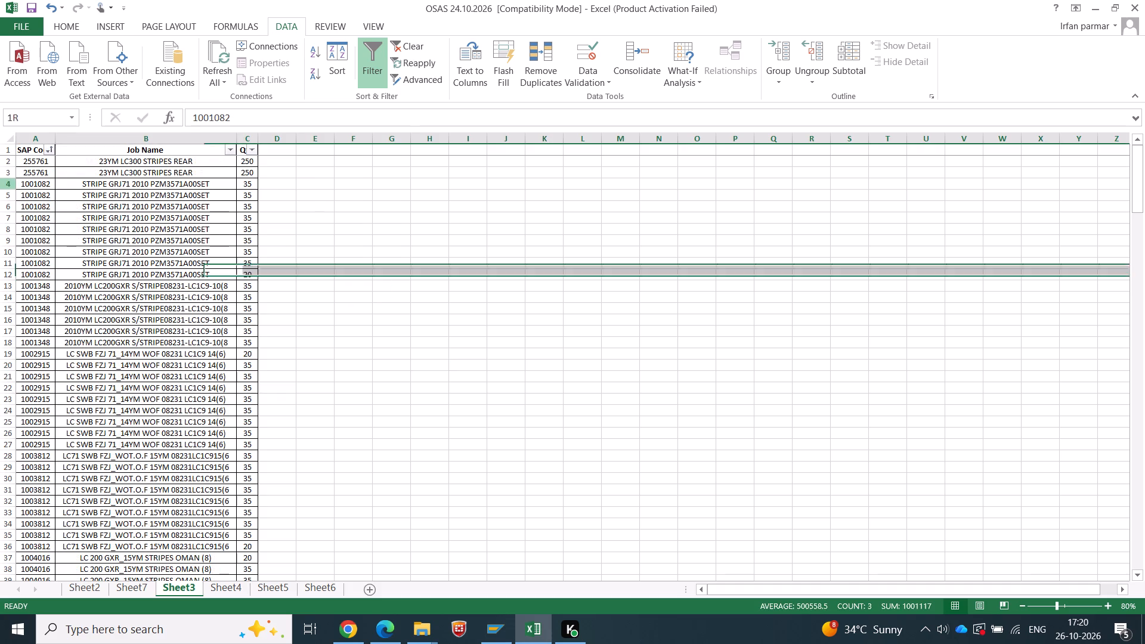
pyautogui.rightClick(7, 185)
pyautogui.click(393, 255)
# Consolidate the 255761 23YM LC300 STRIPES REAR entries into row 2 with quantity 500, clearing the duplicate entry in row 3.
pyautogui.moveTo(245, 160); pyautogui.dragTo(246, 172)
pyautogui.click(246, 166)
pyautogui.press('5')
pyautogui.press('0')
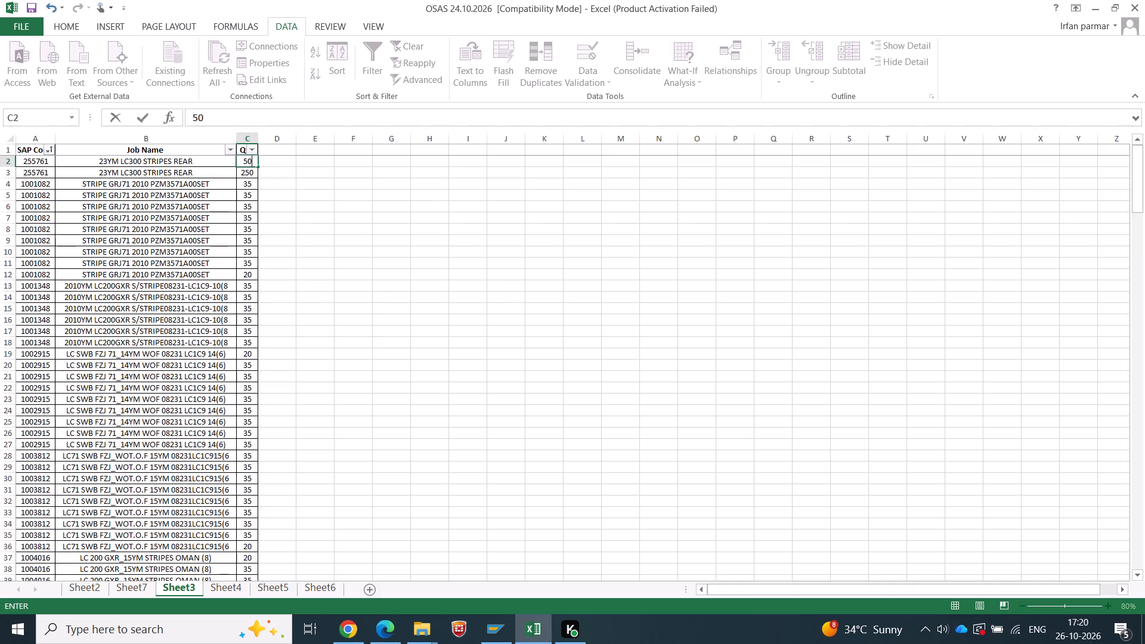
pyautogui.press('0')
pyautogui.click(369, 218)
pyautogui.click(5, 174)
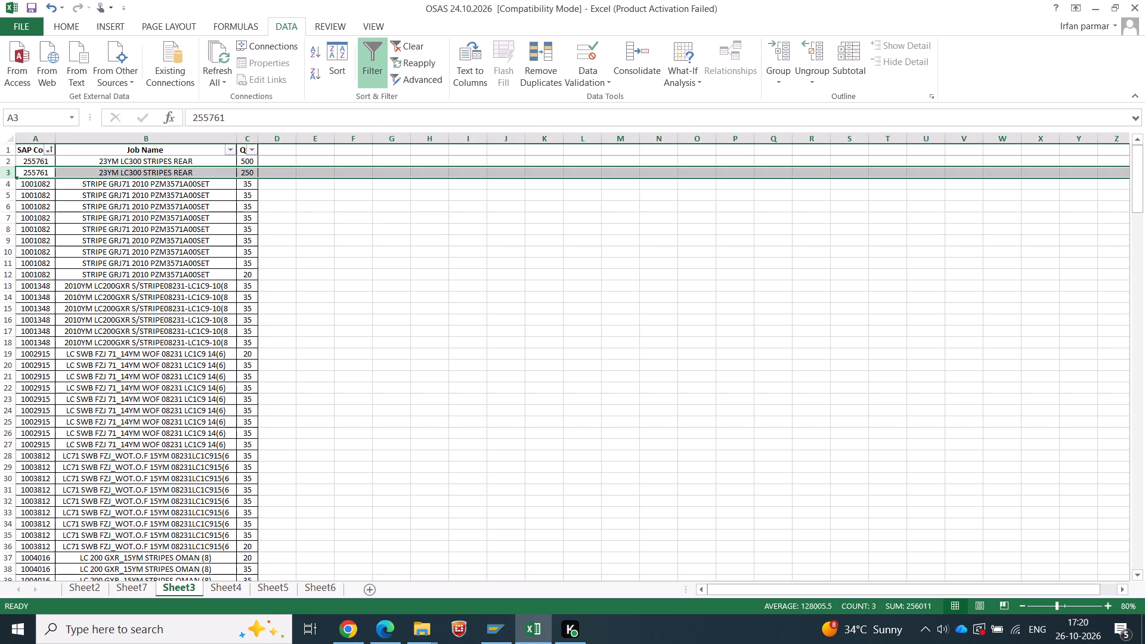
pyautogui.moveTo(31, 174); pyautogui.dragTo(240, 172)
pyautogui.press('Delete')
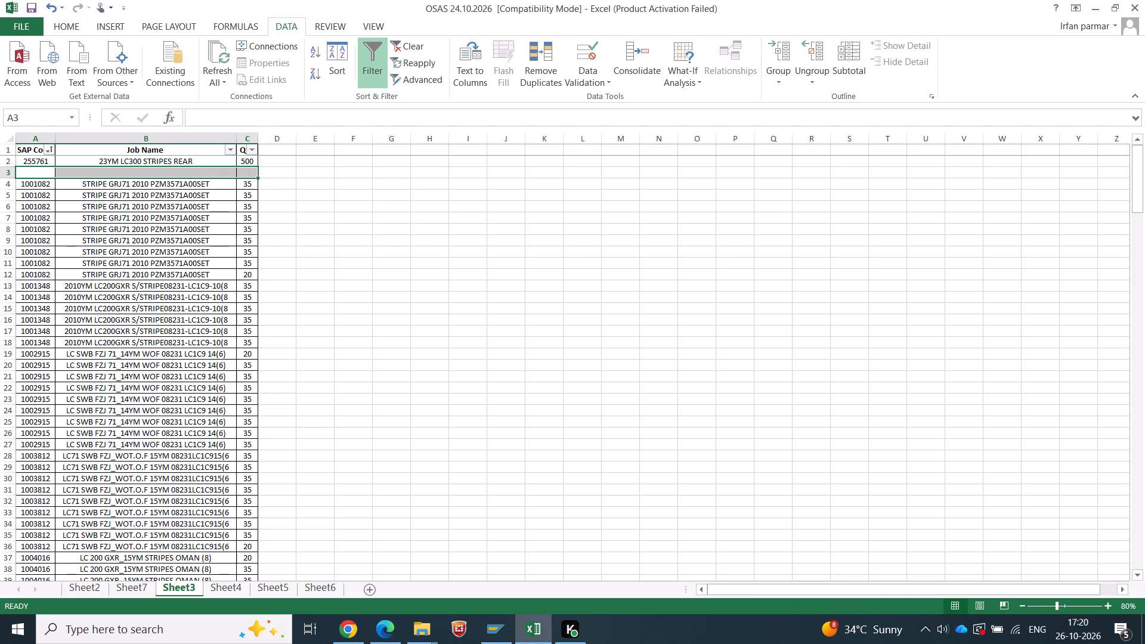
pyautogui.click(355, 309)
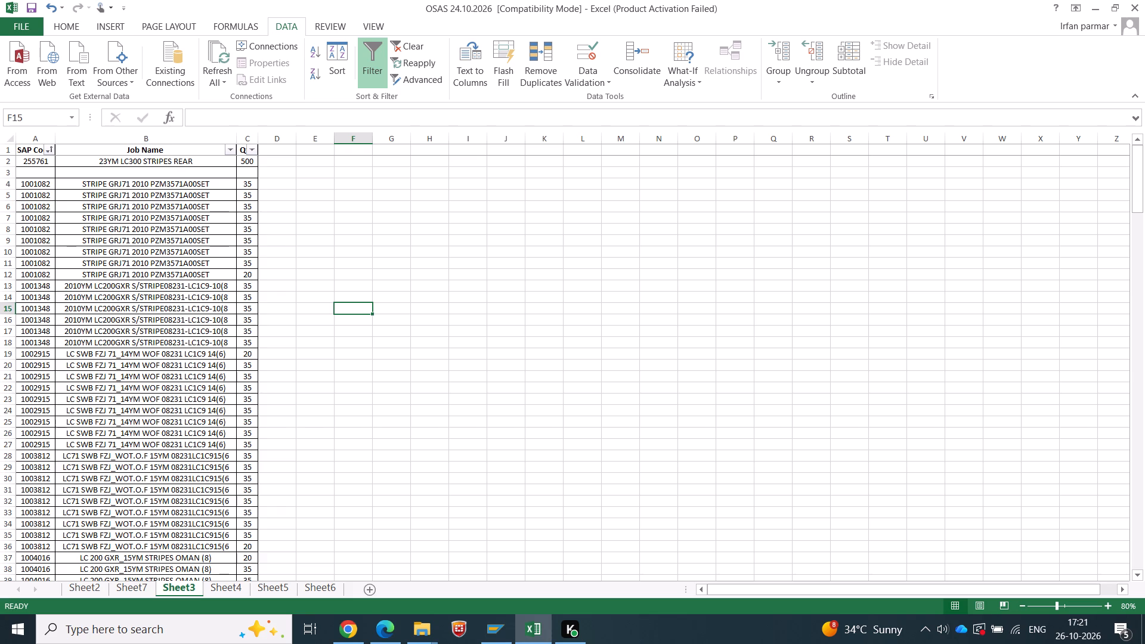
# Consolidate the 1001082 STRIPE GRJ71 entries into row 4 with quantity 300, clearing the duplicate entries in rows 5 to 12.
pyautogui.moveTo(246, 187); pyautogui.dragTo(248, 266)
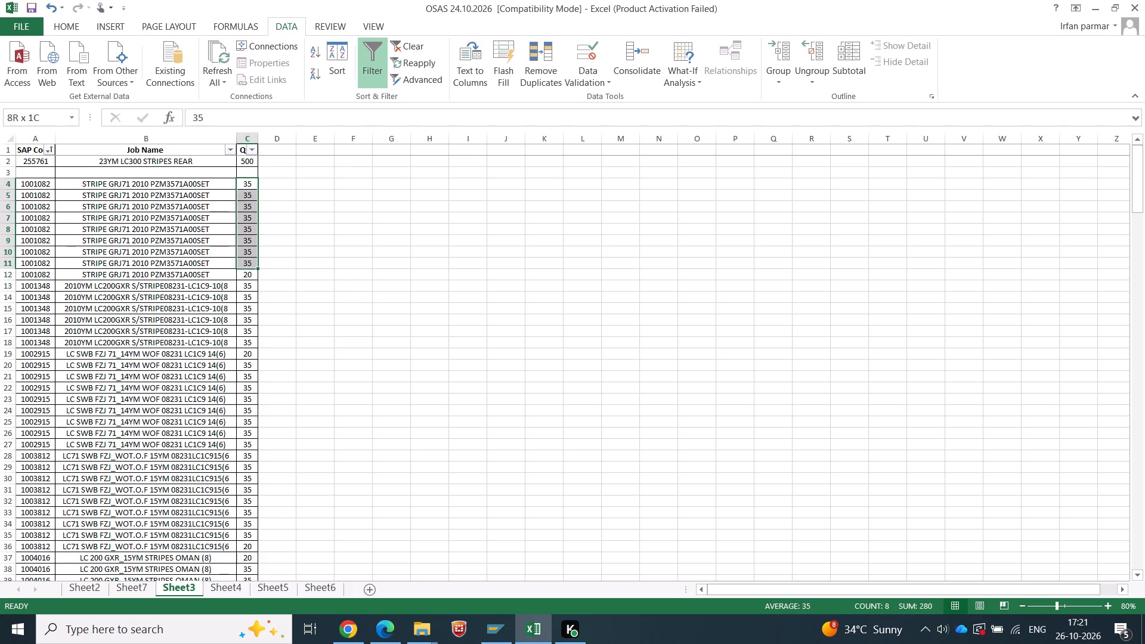
pyautogui.moveTo(248, 266); pyautogui.dragTo(249, 272)
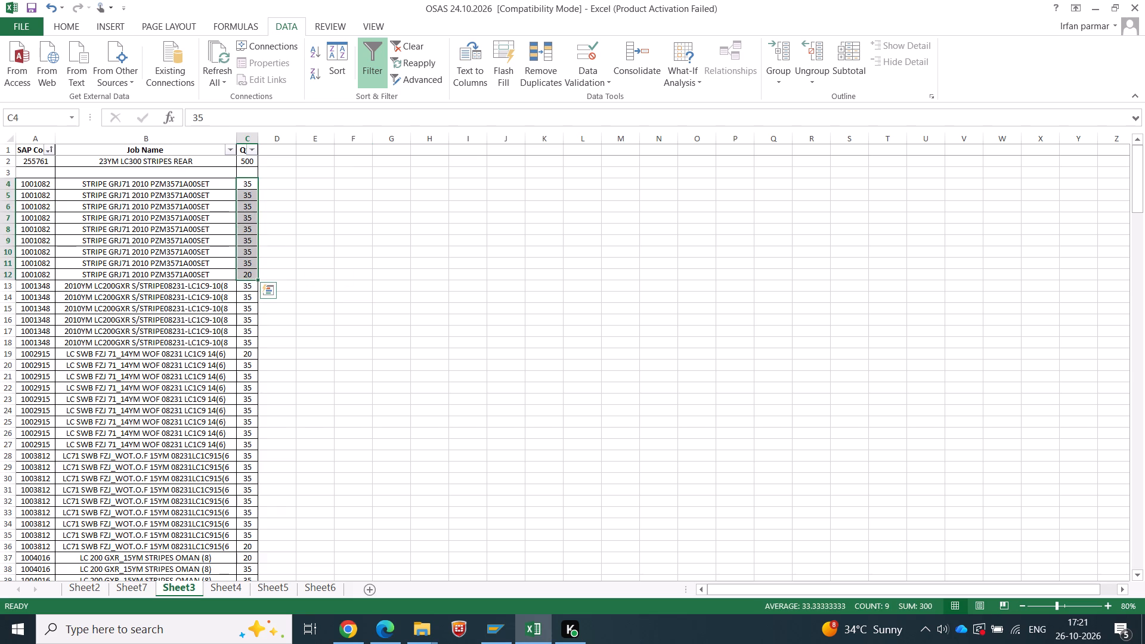
pyautogui.click(247, 185)
pyautogui.press('3')
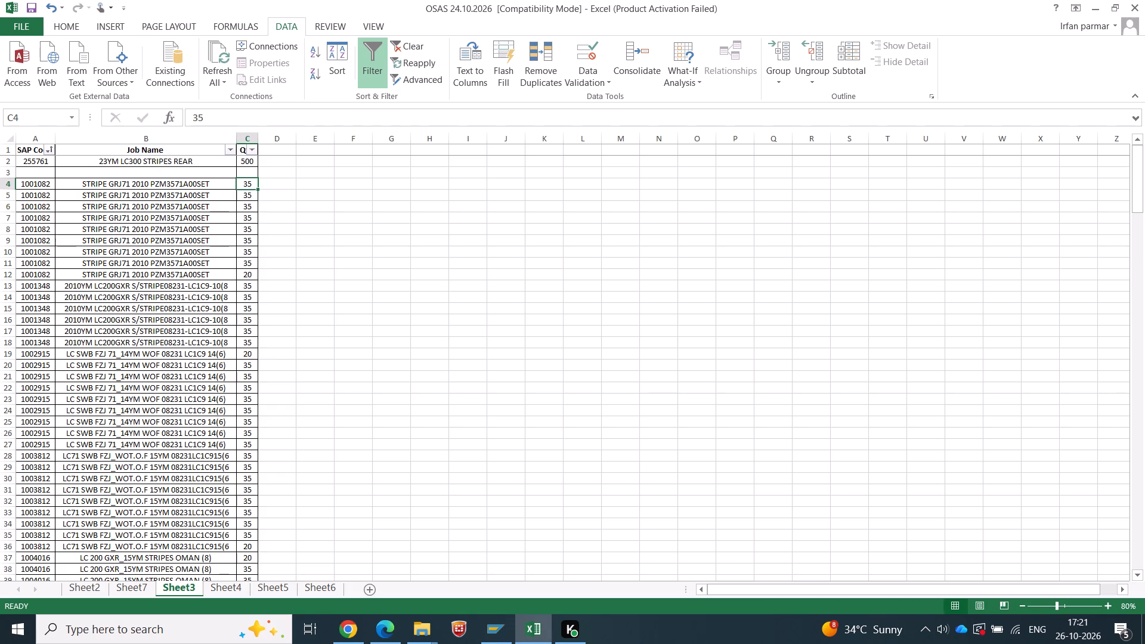
pyautogui.press('0')
pyautogui.press('0')
pyautogui.click(354, 267)
pyautogui.moveTo(42, 199); pyautogui.dragTo(137, 255)
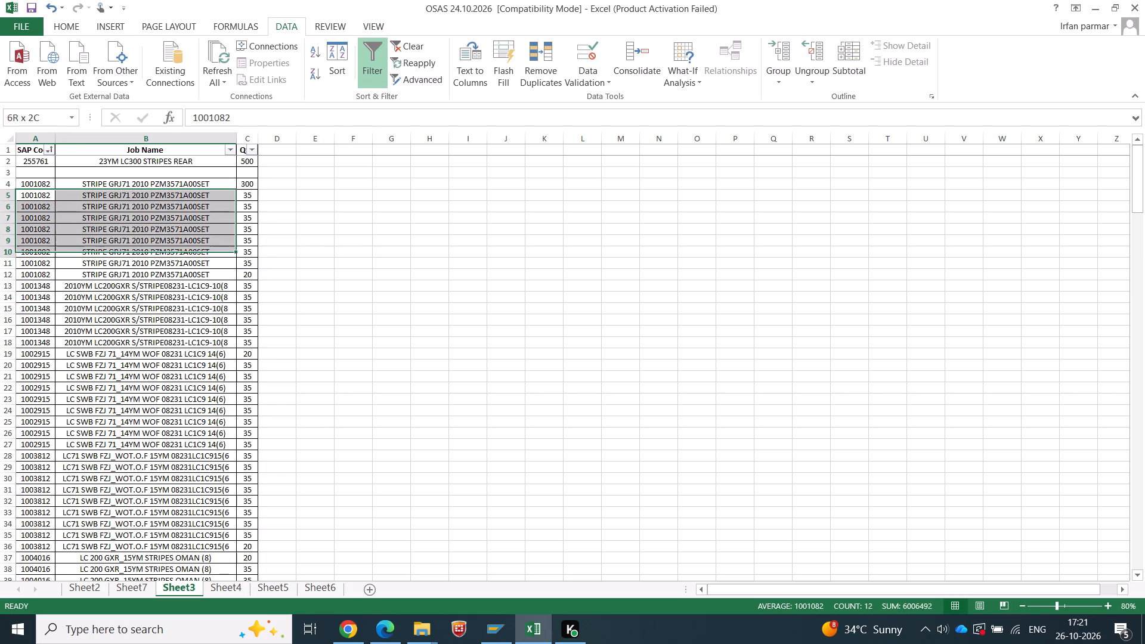
pyautogui.moveTo(137, 255); pyautogui.dragTo(246, 270)
pyautogui.press('Delete')
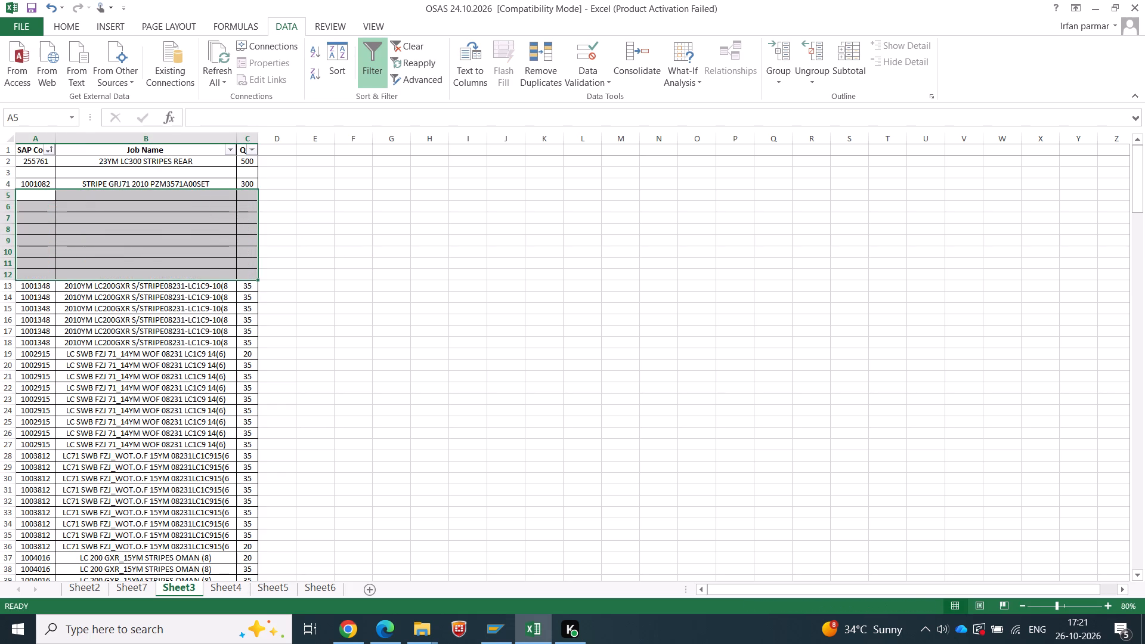
pyautogui.click(333, 289)
pyautogui.moveTo(245, 284); pyautogui.dragTo(245, 335)
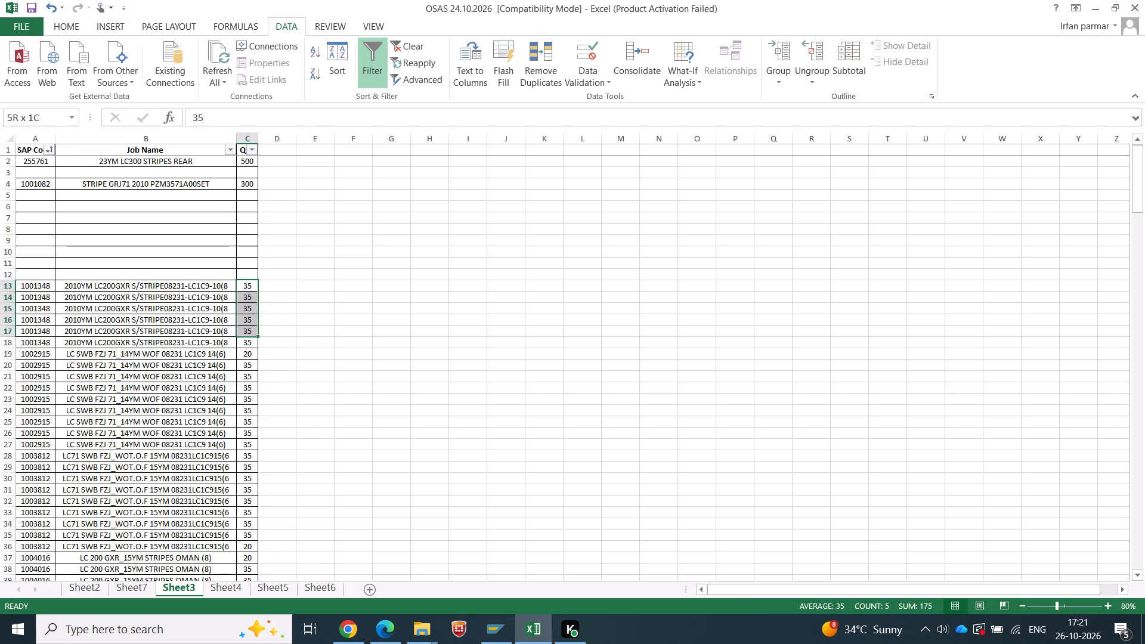
pyautogui.moveTo(245, 335); pyautogui.dragTo(247, 341)
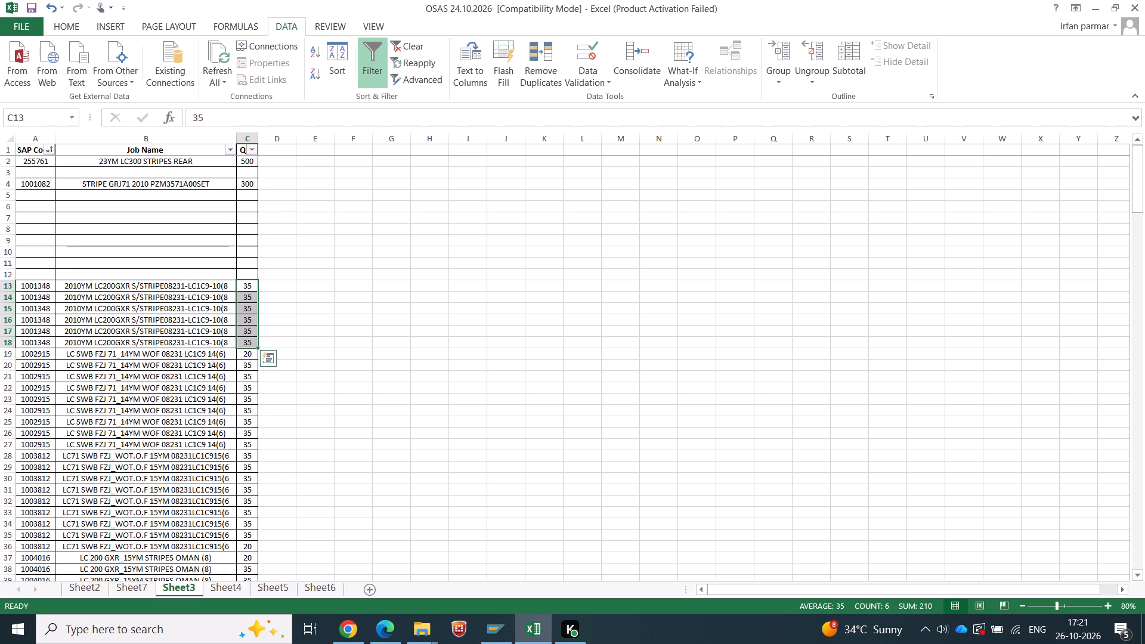
pyautogui.click(243, 287)
pyautogui.write('21')
pyautogui.press('0')
pyautogui.press('Tab')
pyautogui.moveTo(36, 300); pyautogui.dragTo(143, 324)
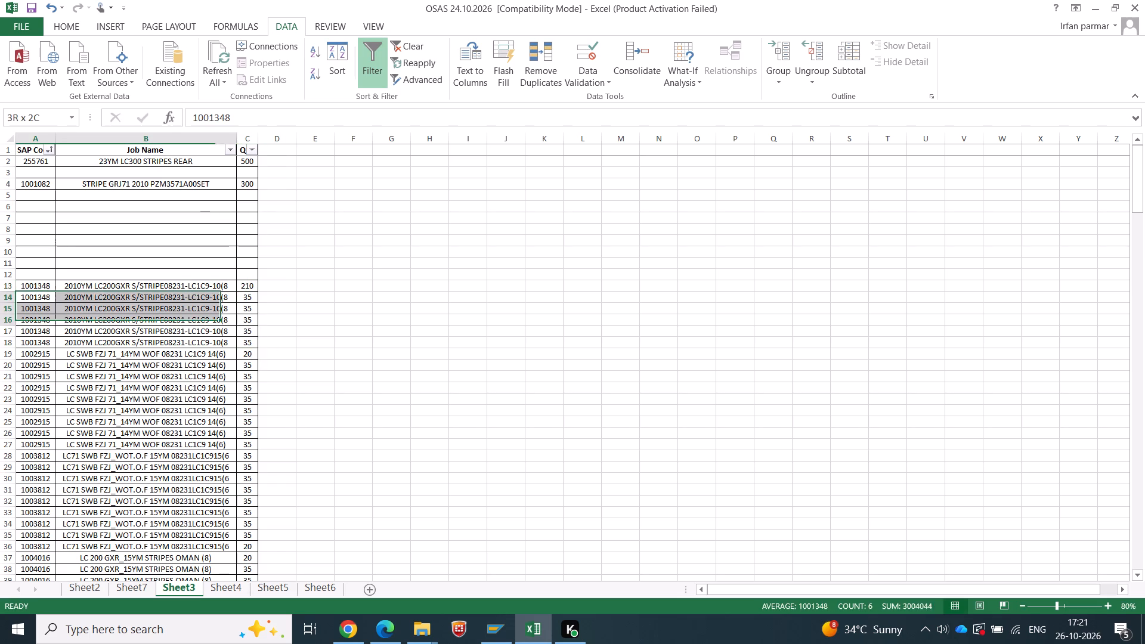
pyautogui.moveTo(143, 324); pyautogui.dragTo(239, 343)
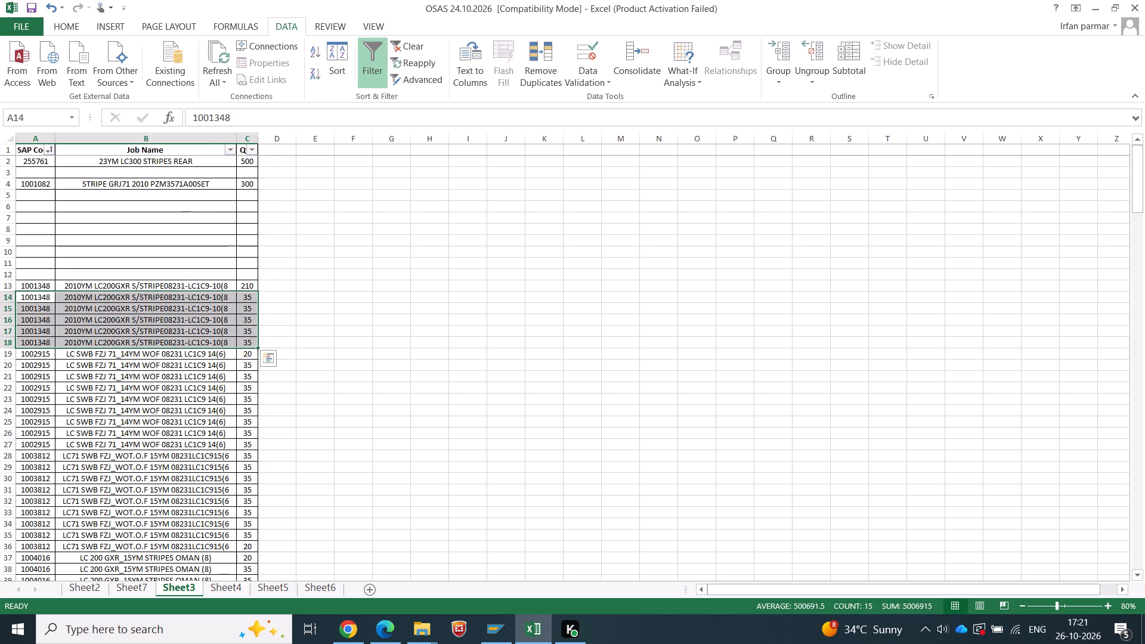
pyautogui.press('Delete')
pyautogui.click(426, 409)
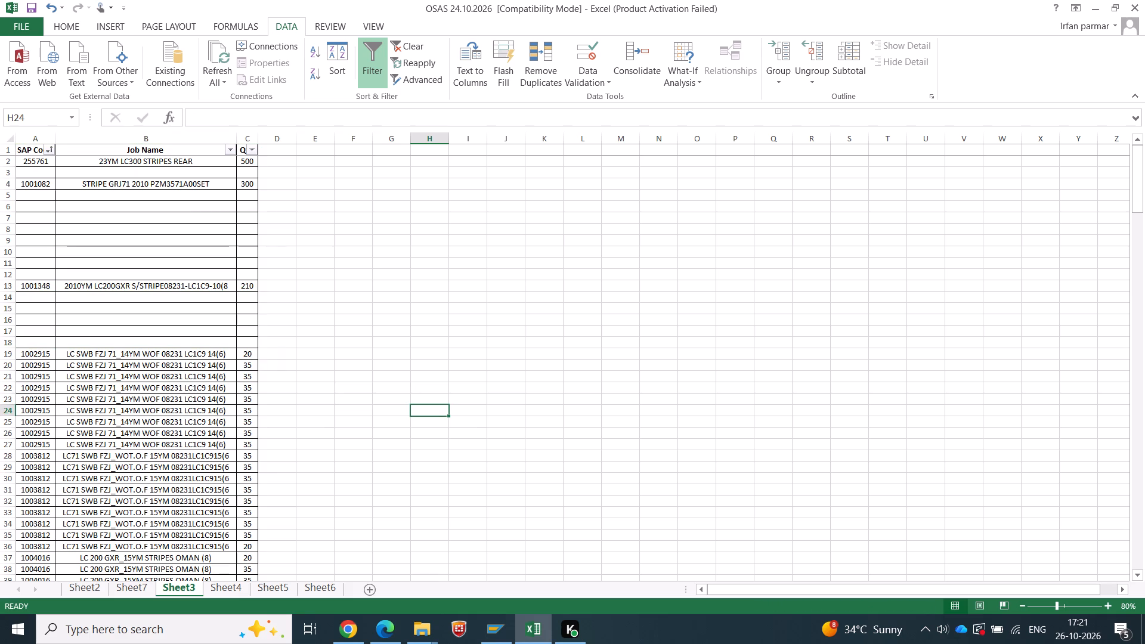
# Consolidate the 1002915 LC SWB FZJ 71_14YM entries into row 19 with quantity 300, clearing the duplicate entries in rows 20 to 27.
pyautogui.moveTo(245, 354); pyautogui.dragTo(239, 441)
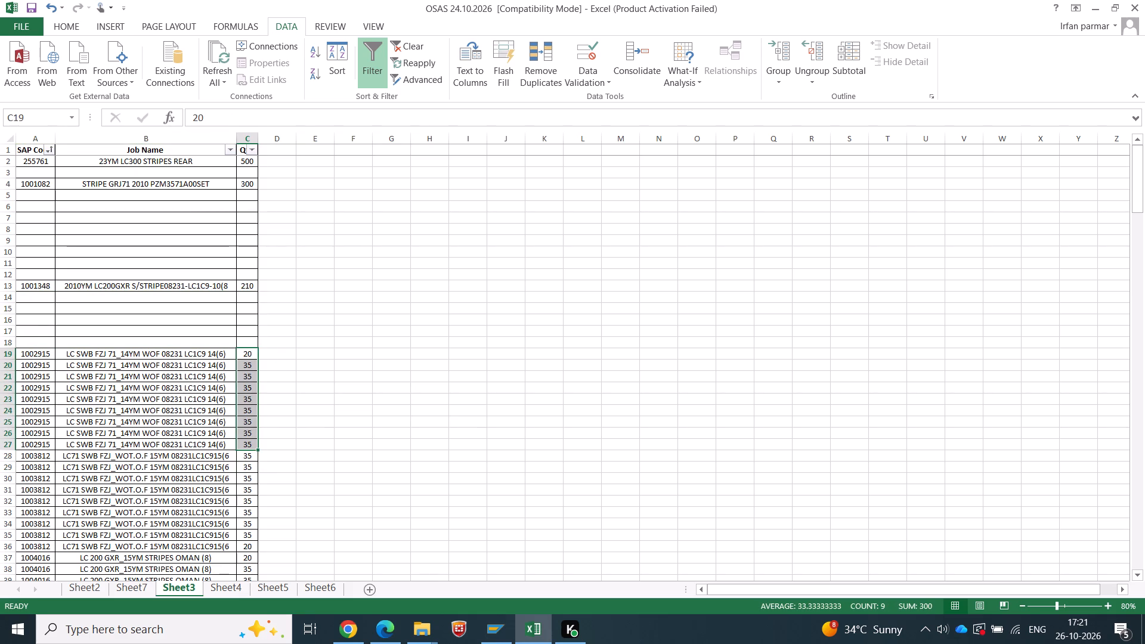
pyautogui.click(248, 356)
pyautogui.write('300')
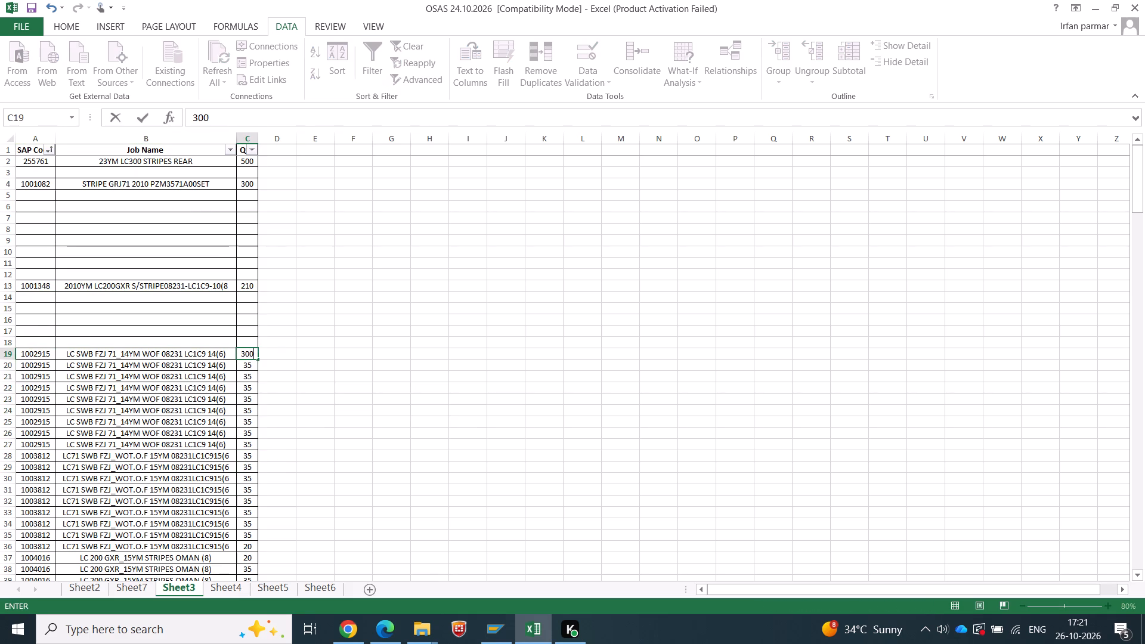
pyautogui.press('Tab')
pyautogui.moveTo(27, 368); pyautogui.dragTo(86, 418)
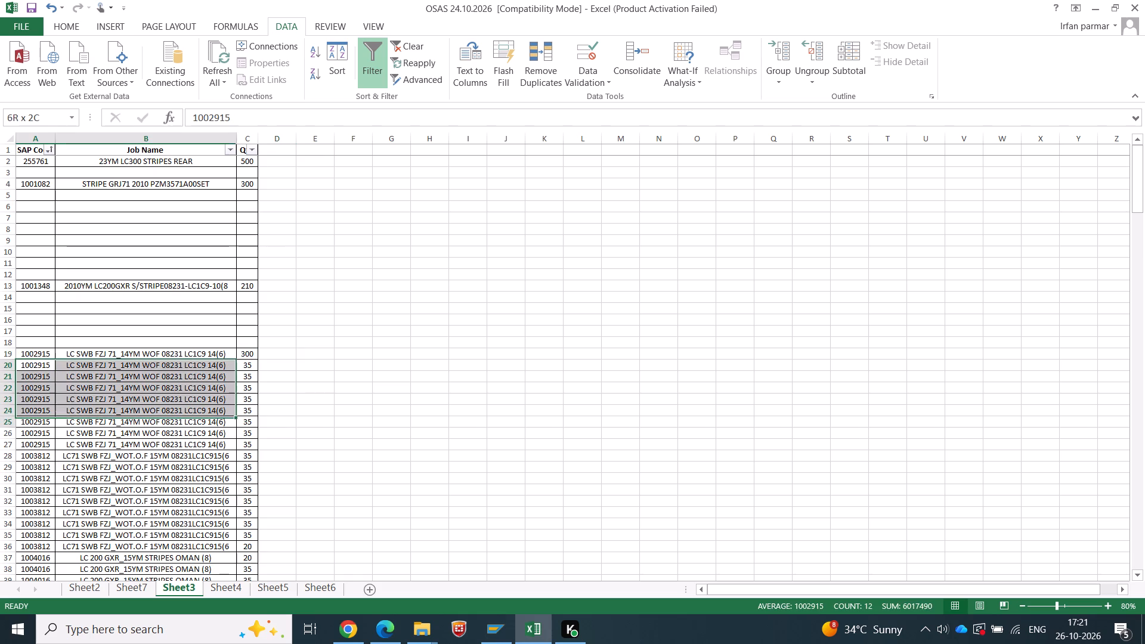
pyautogui.moveTo(86, 418); pyautogui.dragTo(248, 440)
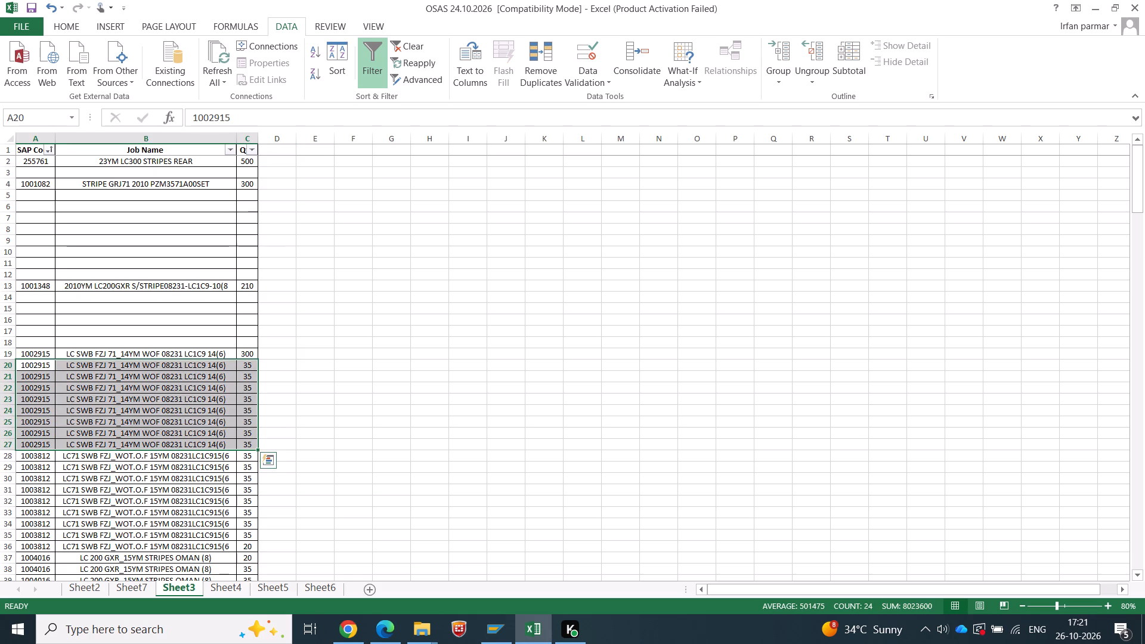
pyautogui.press('Delete')
pyautogui.click(366, 411)
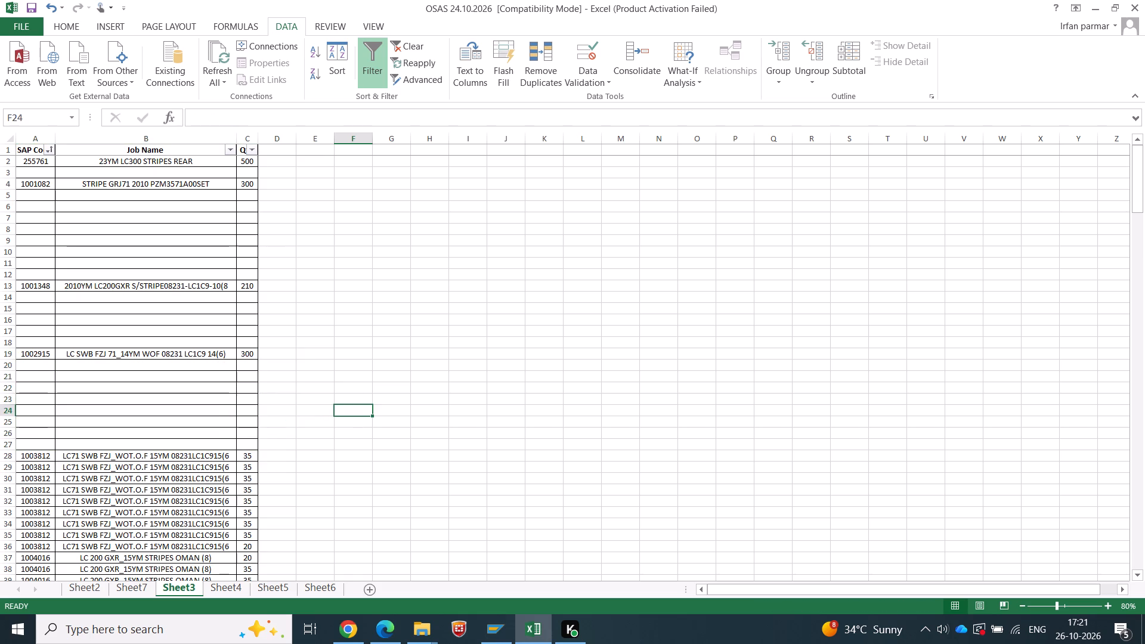
# Consolidate the 1003812 LC71 SWB FZJ_WOT.O.F 15YM entries into row 28 with quantity 300, clearing the duplicate entries in rows 29 to 36.
pyautogui.moveTo(244, 454); pyautogui.dragTo(245, 550)
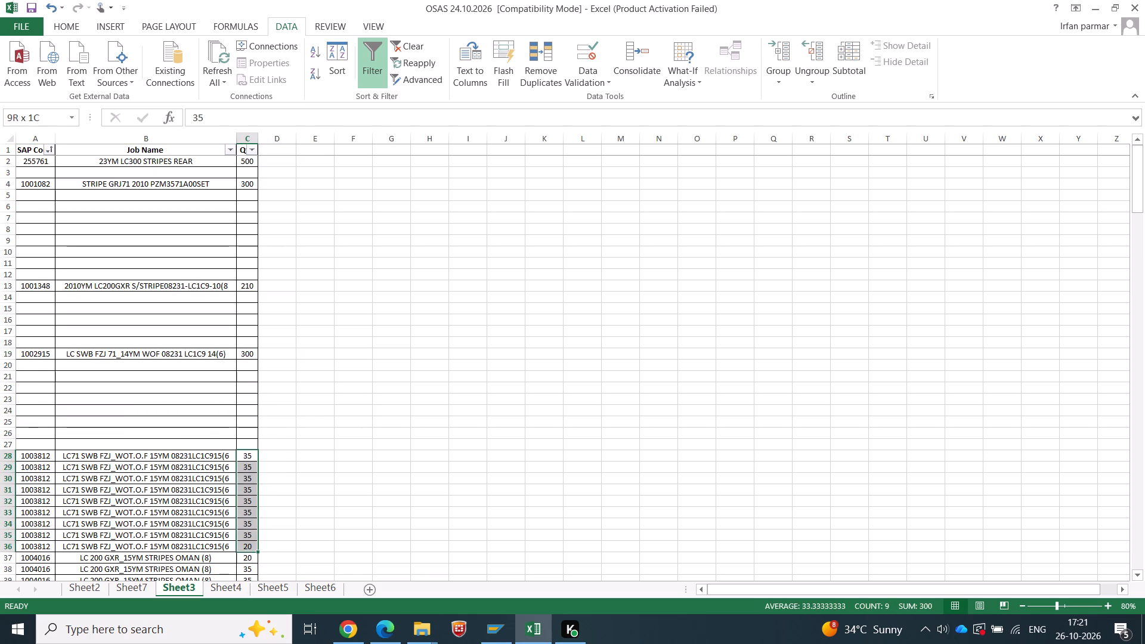
pyautogui.moveTo(245, 550); pyautogui.dragTo(245, 546)
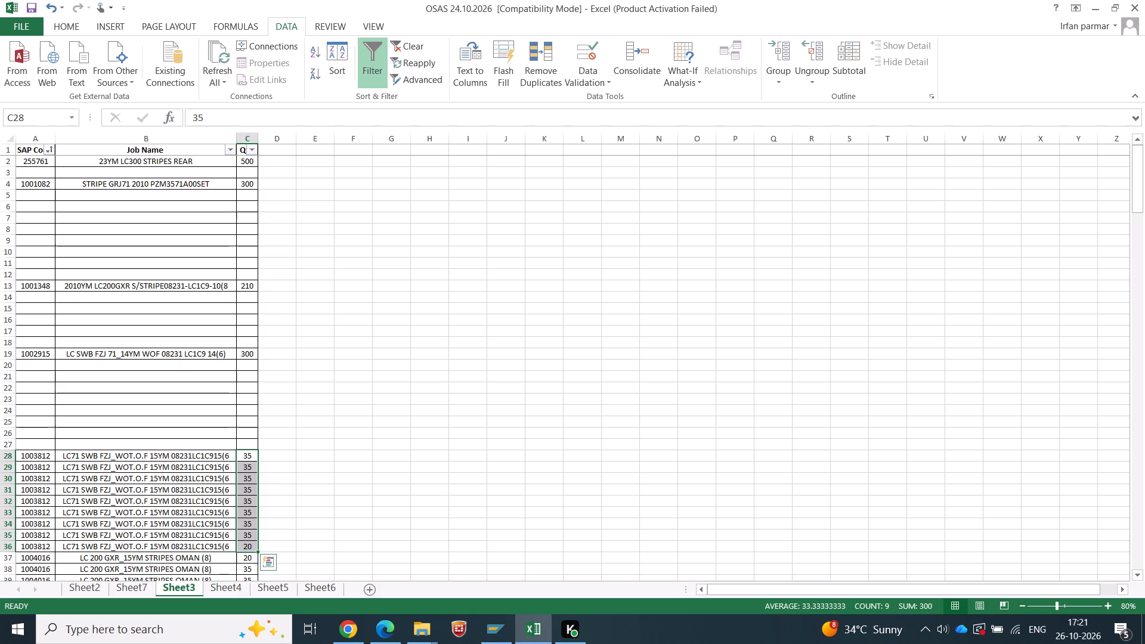
pyautogui.click(247, 456)
pyautogui.write('30')
pyautogui.press('0')
pyautogui.press('Tab')
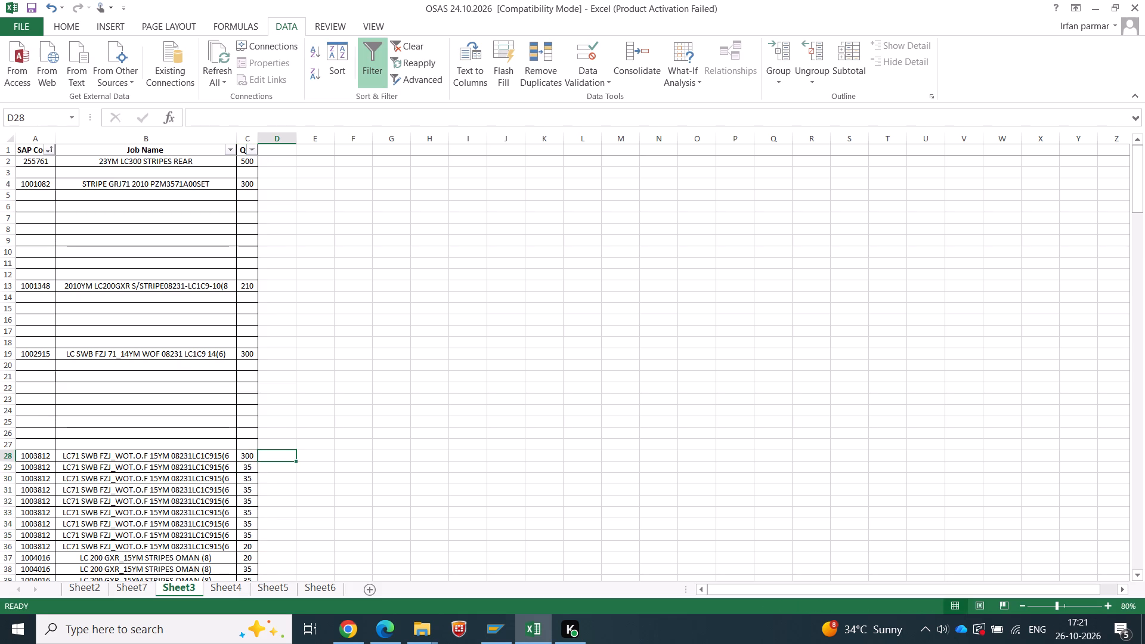
pyautogui.moveTo(44, 466); pyautogui.dragTo(225, 540)
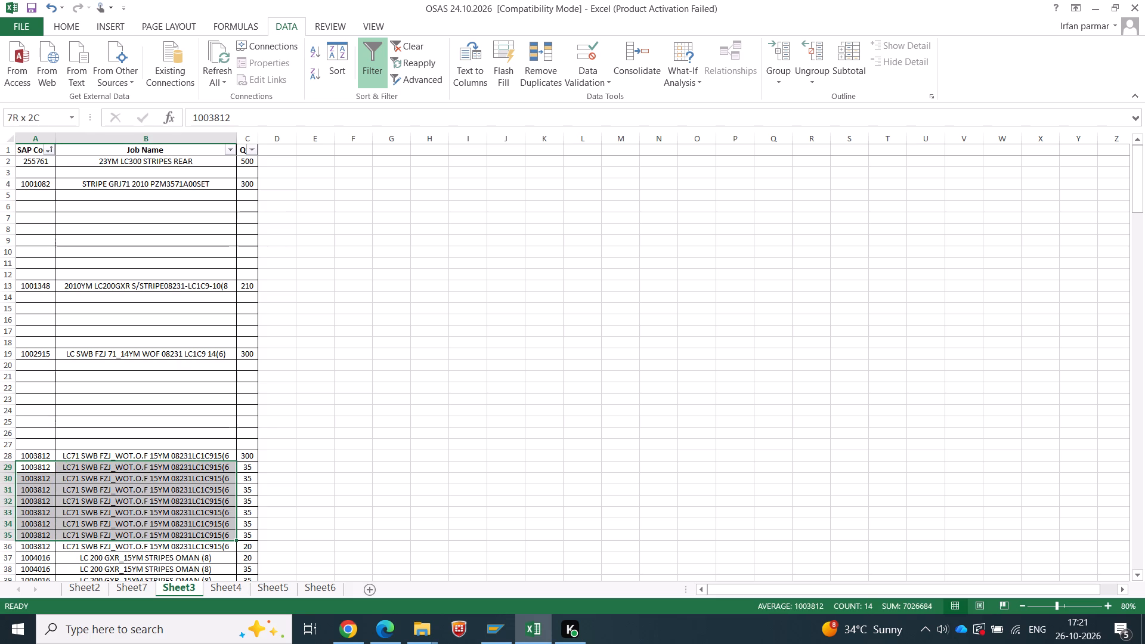
pyautogui.moveTo(225, 540); pyautogui.dragTo(250, 546)
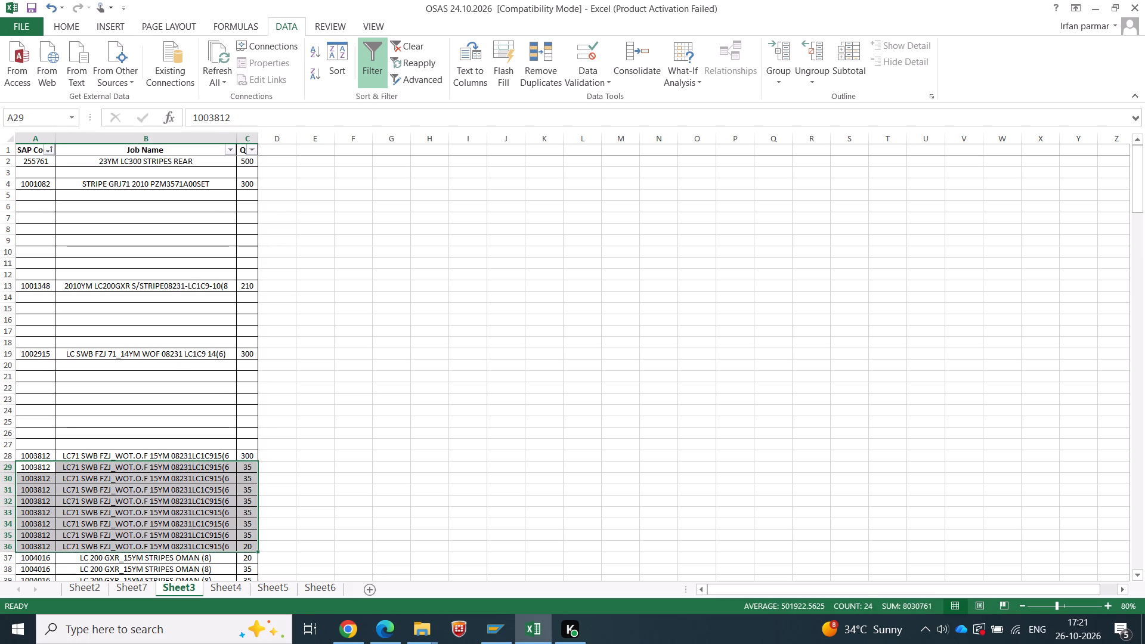
pyautogui.press('Delete')
pyautogui.click(398, 473)
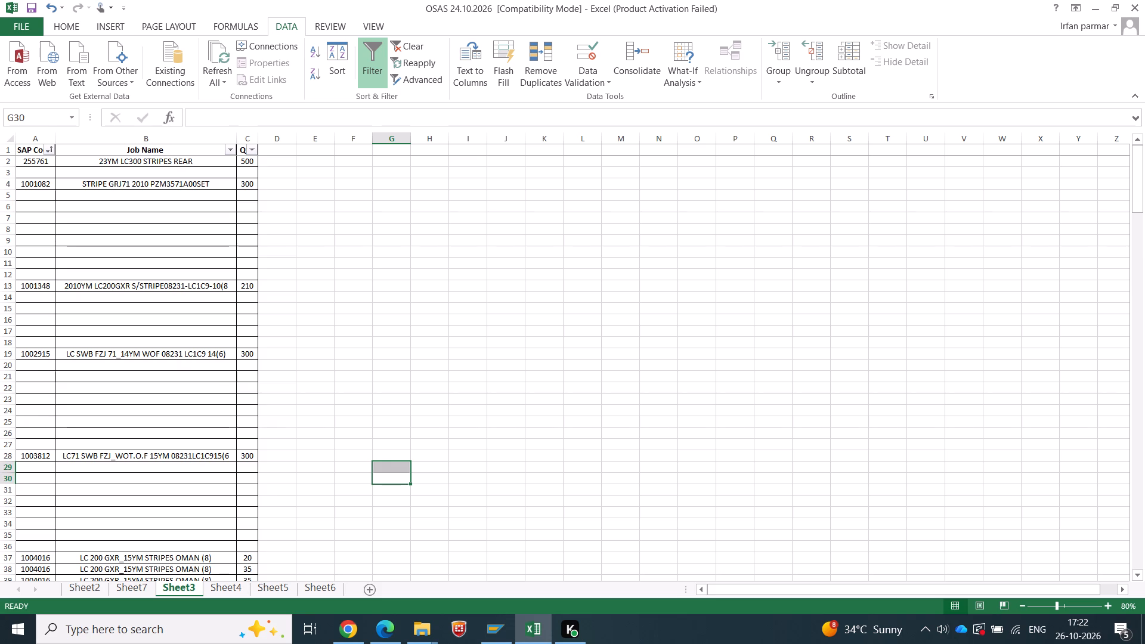
# Delete all the blank rows between the 255761 and 1003812 entries so the five consolidated items sit in consecutive rows.
pyautogui.scroll(8, 296, 342)
pyautogui.click(11, 172)
pyautogui.rightClick(11, 172)
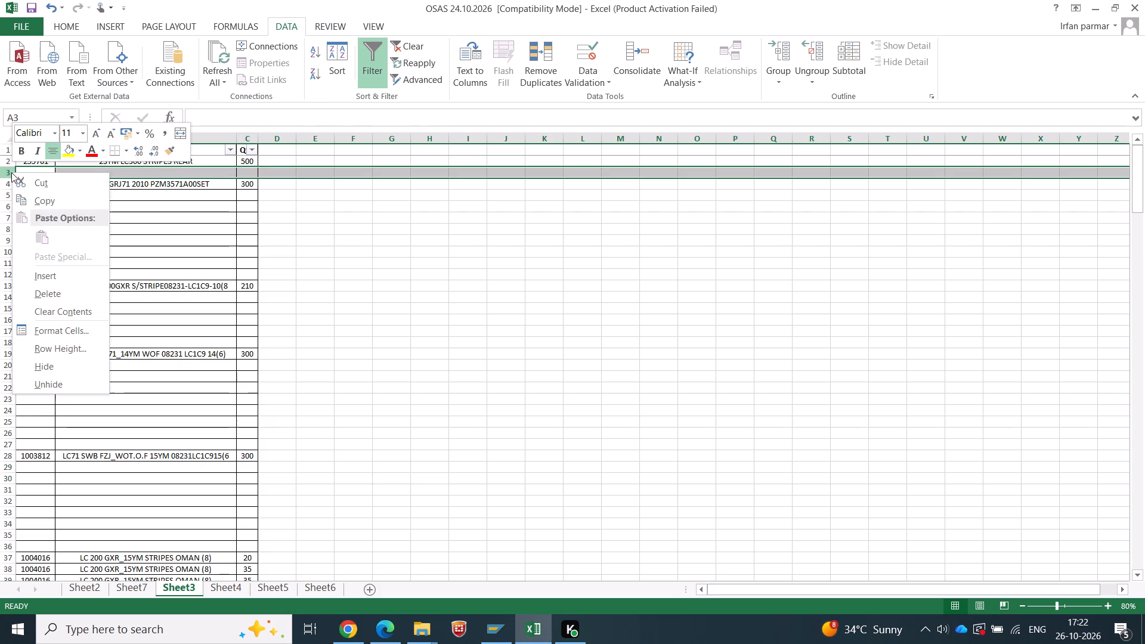
pyautogui.click(47, 299)
pyautogui.click(396, 355)
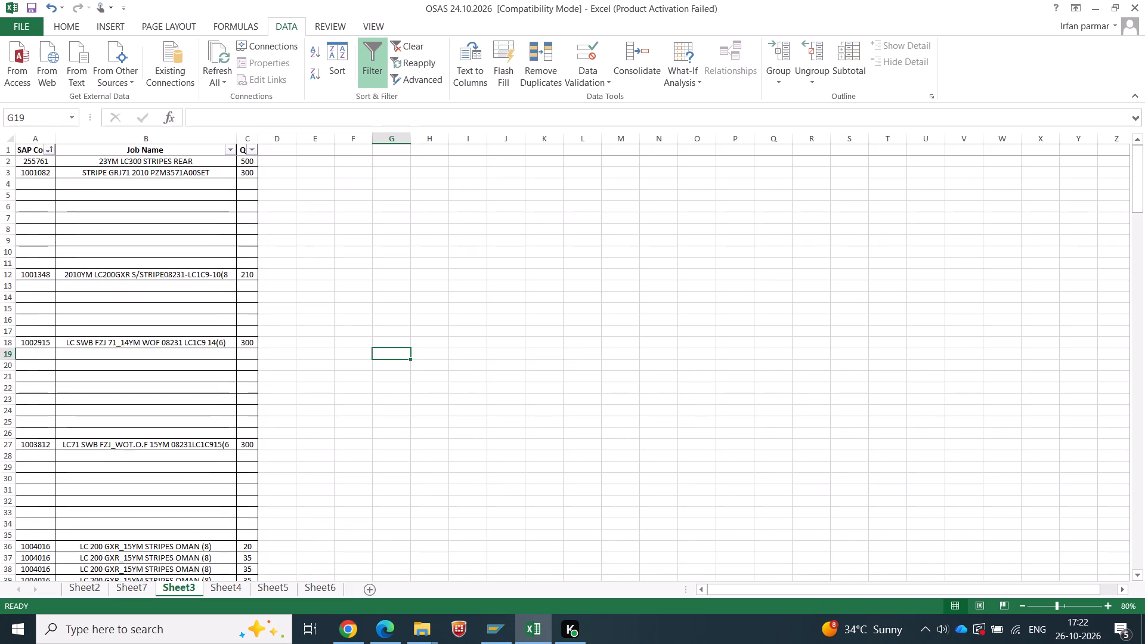
pyautogui.moveTo(5, 183); pyautogui.dragTo(7, 258)
pyautogui.rightClick(0, 219)
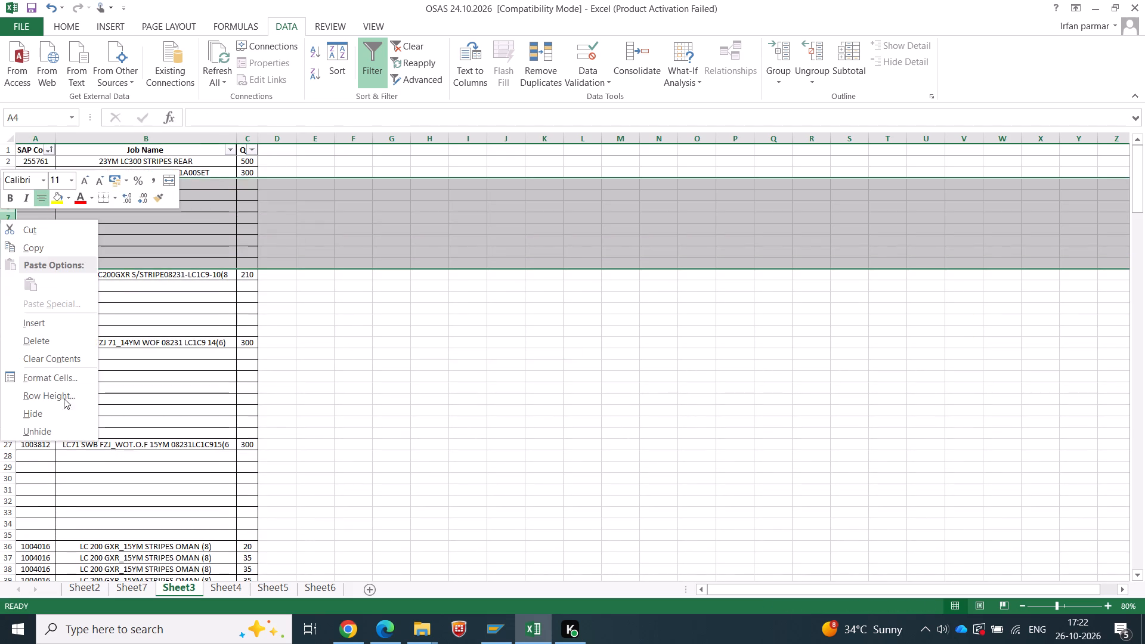
pyautogui.click(59, 342)
pyautogui.click(440, 387)
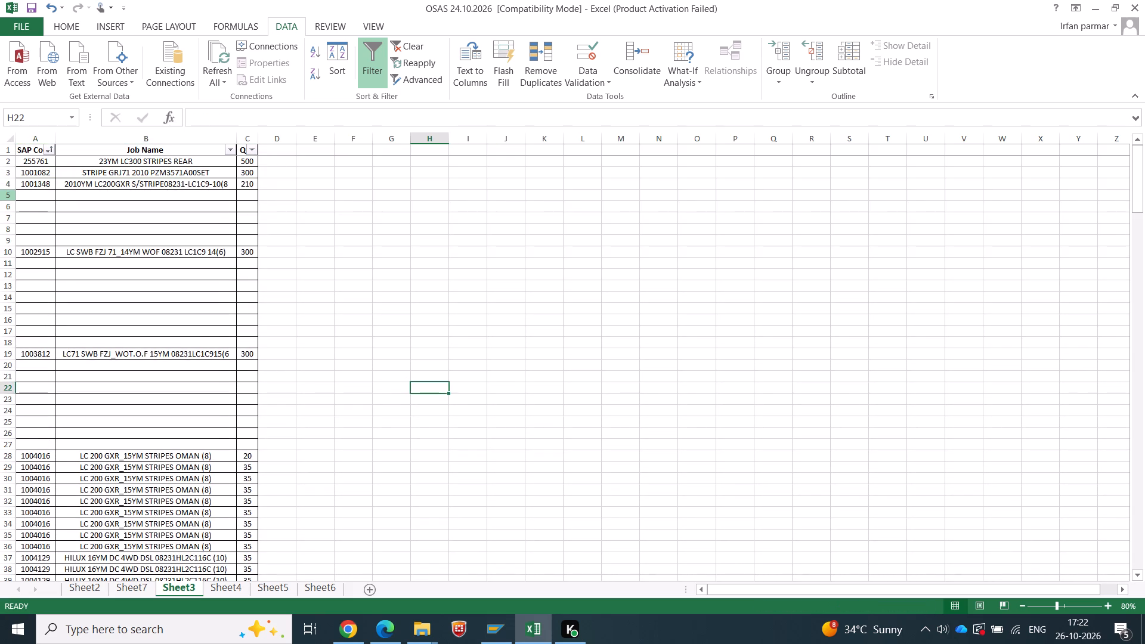
pyautogui.moveTo(14, 194); pyautogui.dragTo(10, 237)
pyautogui.press('F4')
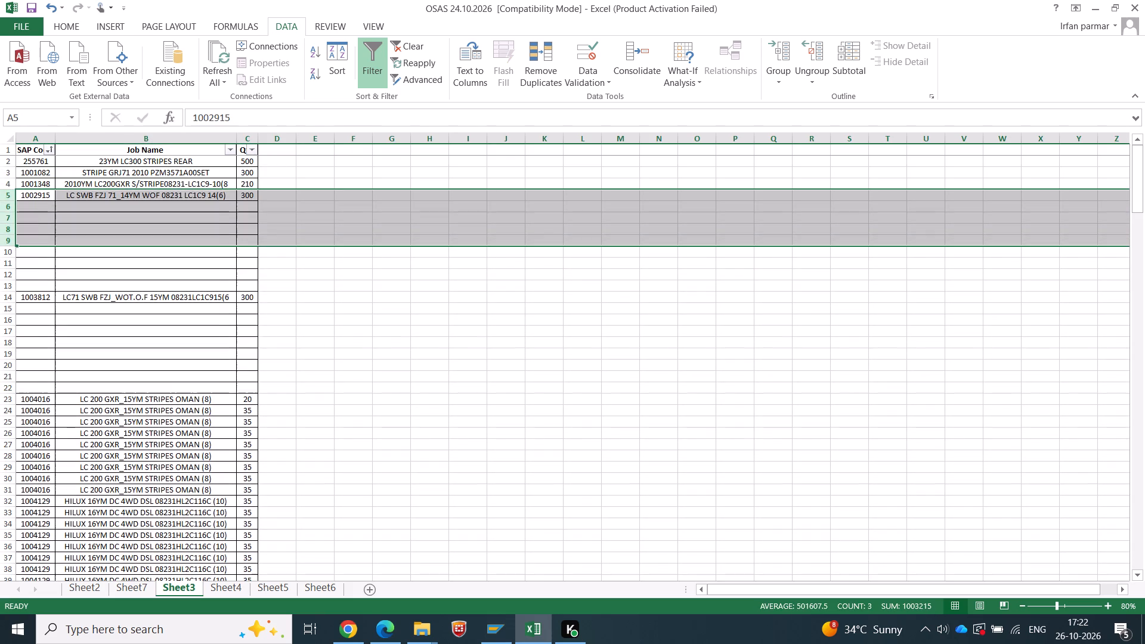
pyautogui.moveTo(14, 207); pyautogui.dragTo(11, 283)
pyautogui.press('F4')
pyautogui.click(403, 383)
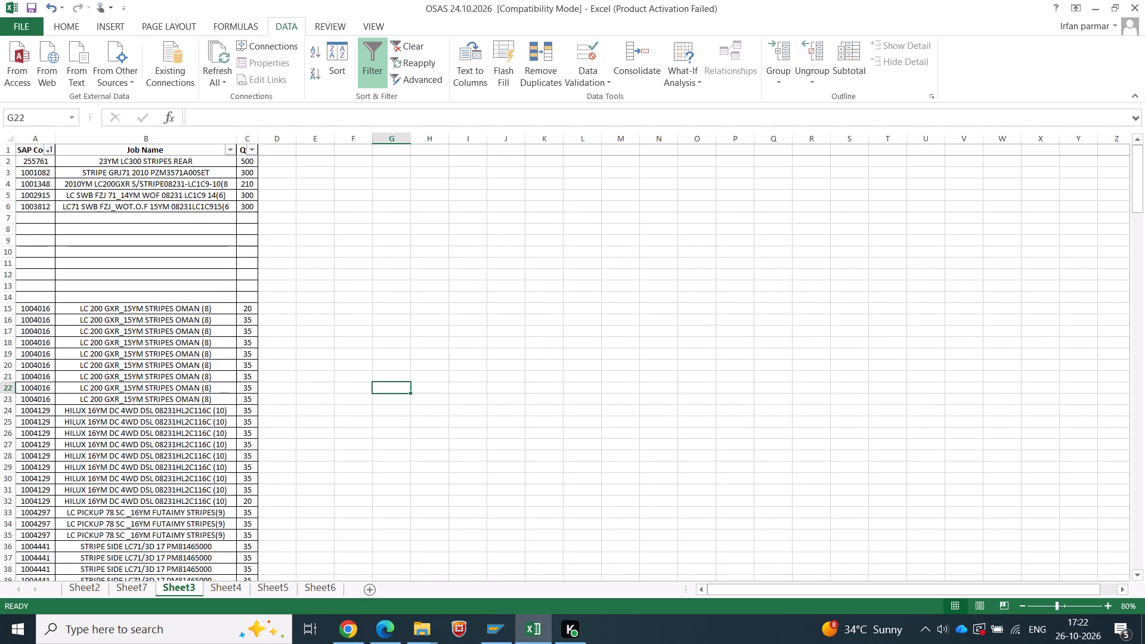
# Consolidate the 1004016 LC 200 GXR_15YM STRIPES OMAN entries into row 15 with quantity 300, clearing the duplicate entries in rows 16 to 23.
pyautogui.moveTo(246, 308); pyautogui.dragTo(249, 398)
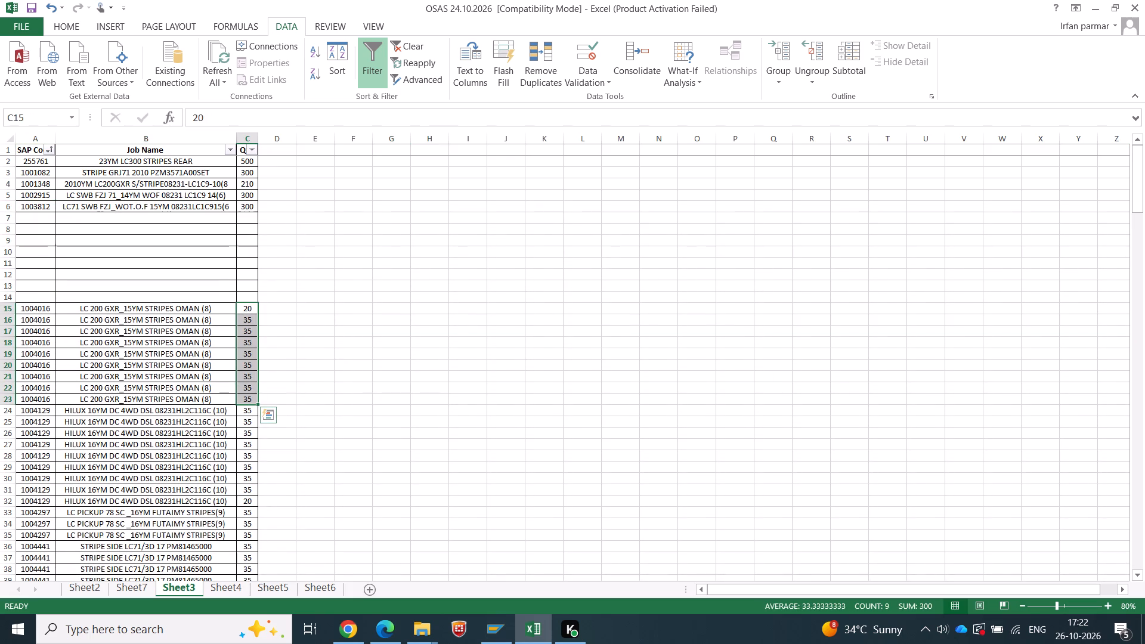
pyautogui.click(245, 308)
pyautogui.press('3')
pyautogui.press('0')
pyautogui.press('0')
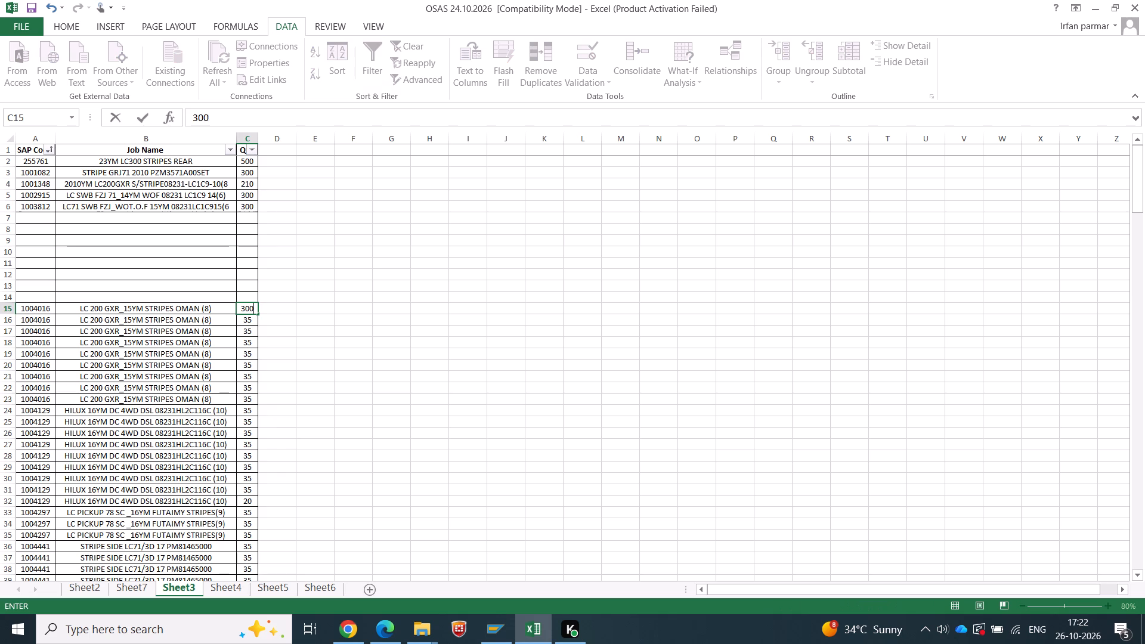
pyautogui.press('Tab')
pyautogui.moveTo(37, 320); pyautogui.dragTo(208, 393)
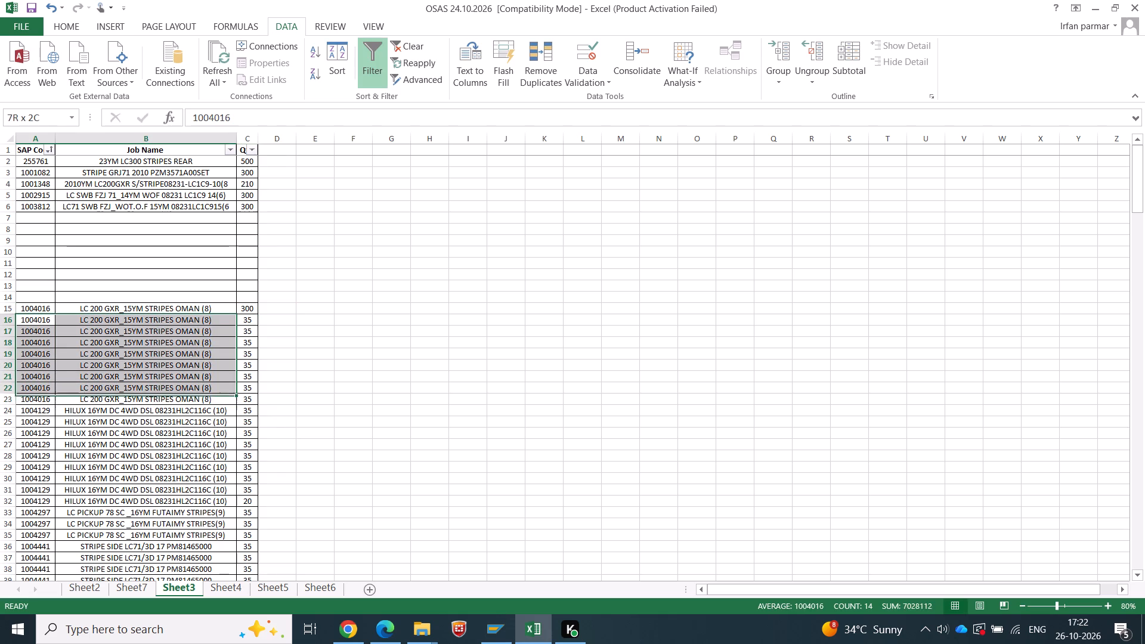
pyautogui.moveTo(208, 393); pyautogui.dragTo(241, 397)
pyautogui.press('Delete')
pyautogui.click(286, 414)
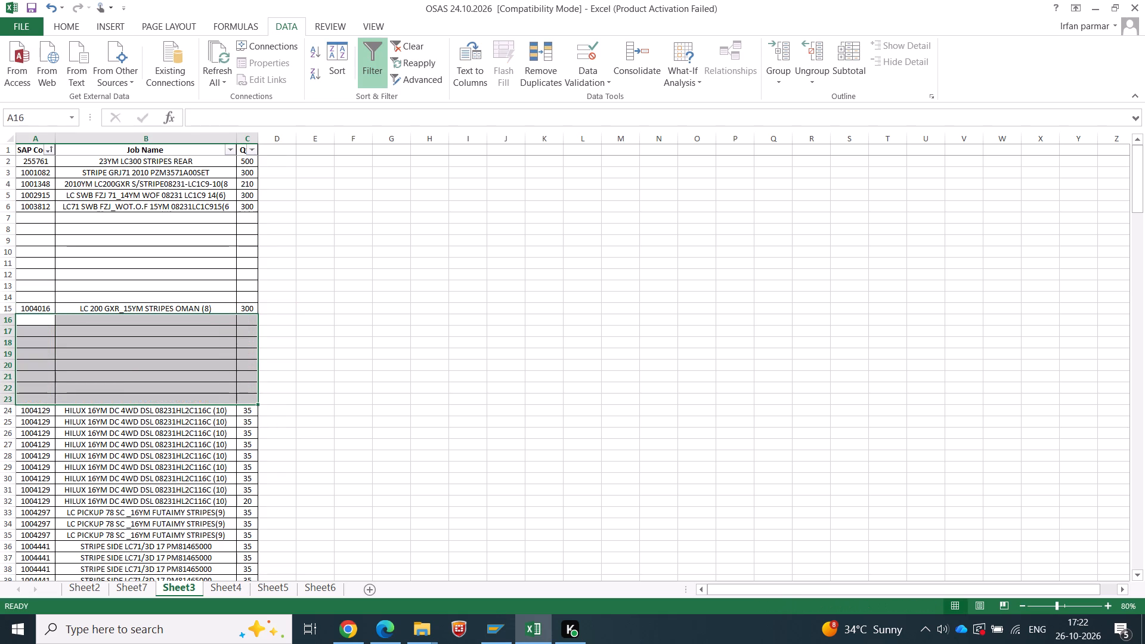
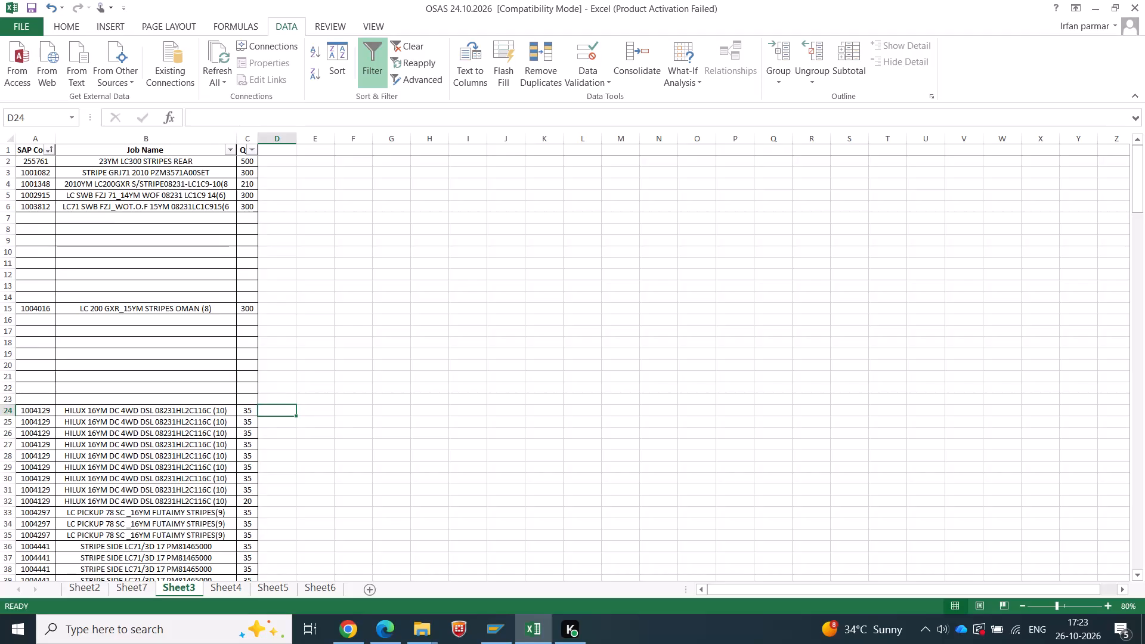
# Consolidate the 1004129 HILUX 16YM DC 4WD entries into row 24 with quantity 300, clearing the duplicate entries in rows 25 to 32.
pyautogui.moveTo(247, 411); pyautogui.dragTo(247, 503)
pyautogui.click(243, 413)
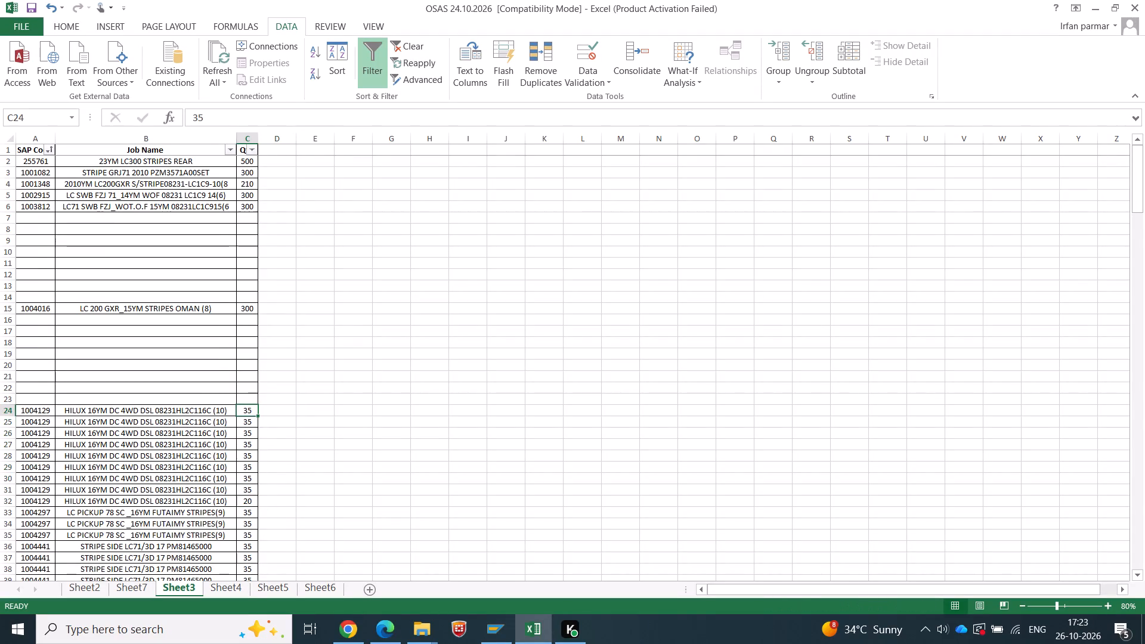
pyautogui.press('3')
pyautogui.write('00')
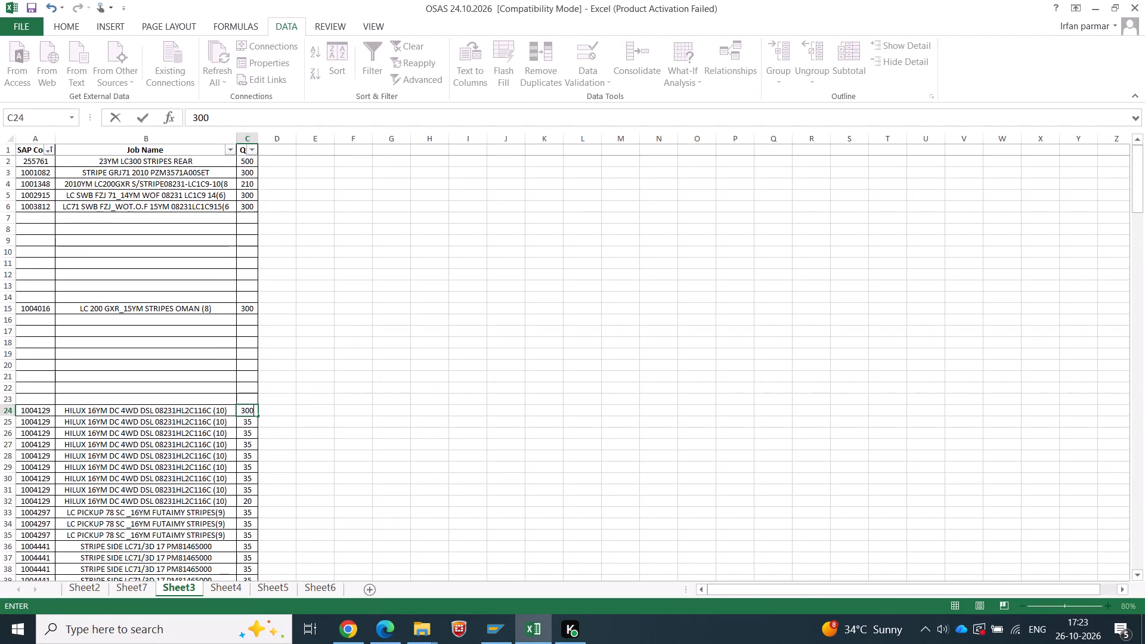
pyautogui.press('Tab')
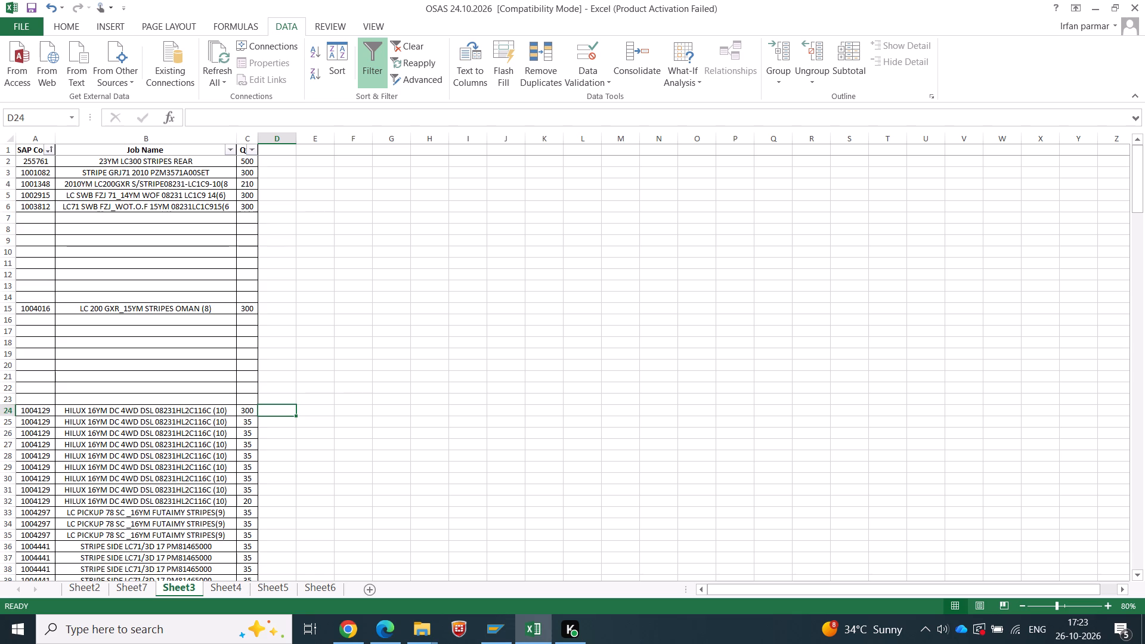
pyautogui.moveTo(40, 419); pyautogui.dragTo(255, 496)
pyautogui.press('Delete')
pyautogui.click(375, 441)
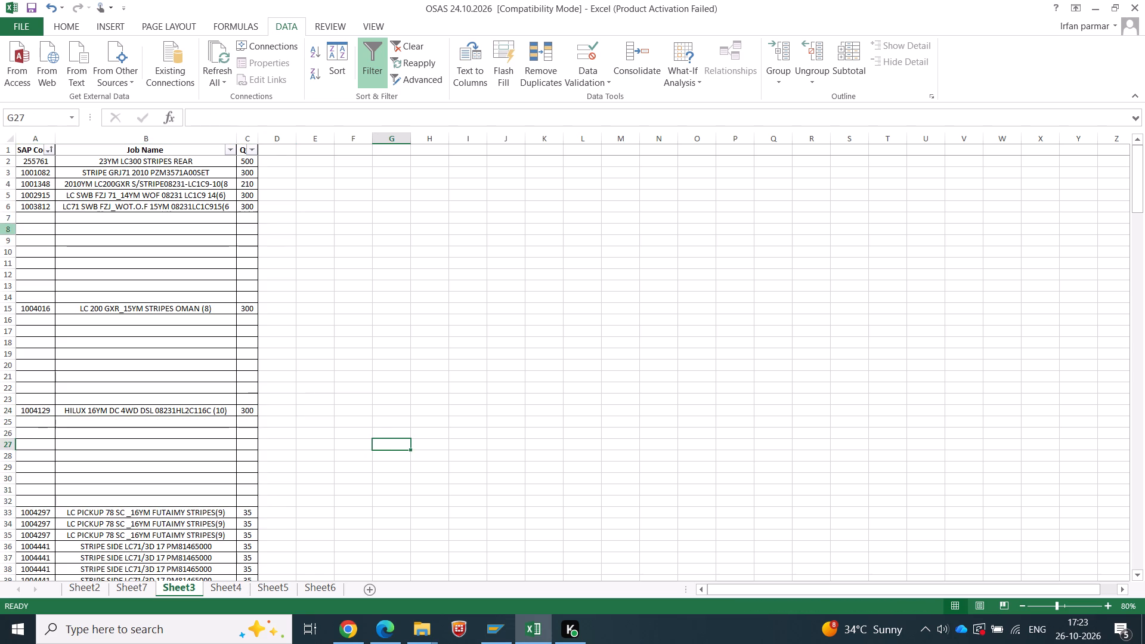
# Delete the blank rows between the 1003812, 1004016 and 1004129 entries so these items sit in consecutive rows.
pyautogui.moveTo(14, 216); pyautogui.dragTo(8, 294)
pyautogui.rightClick(8, 294)
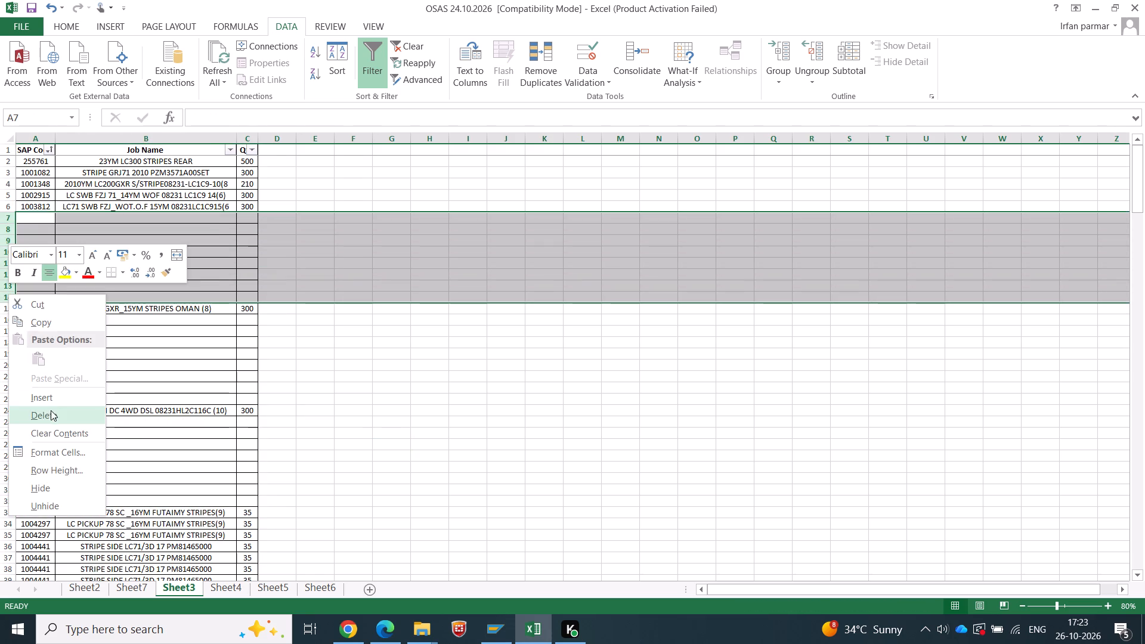
pyautogui.click(51, 410)
pyautogui.moveTo(12, 228); pyautogui.dragTo(11, 281)
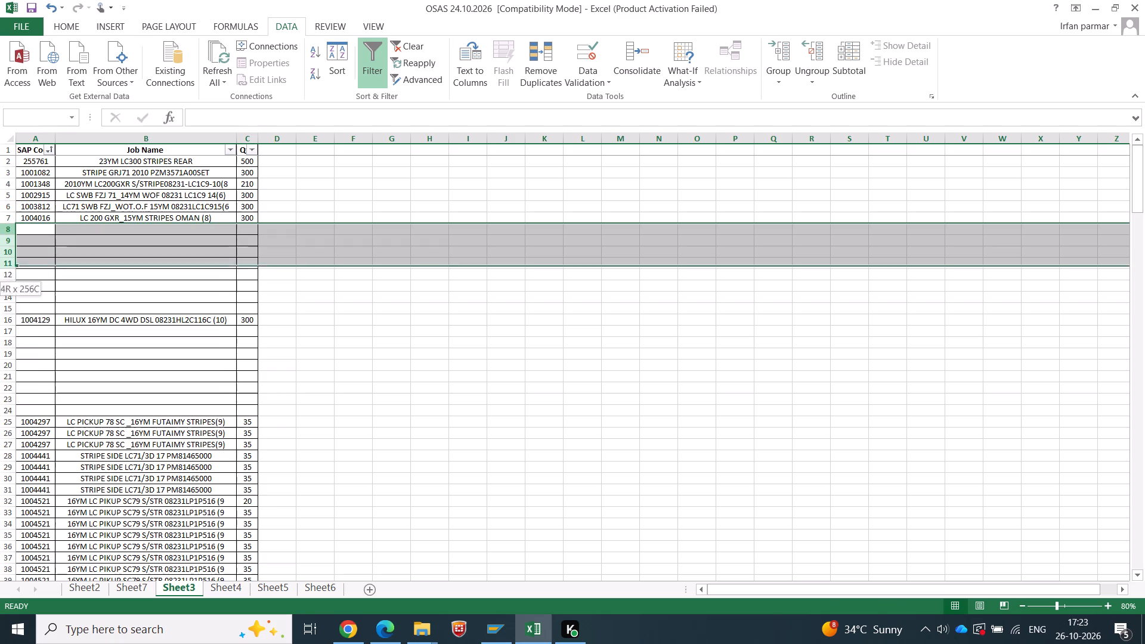
pyautogui.moveTo(11, 281); pyautogui.dragTo(9, 305)
pyautogui.press('F4')
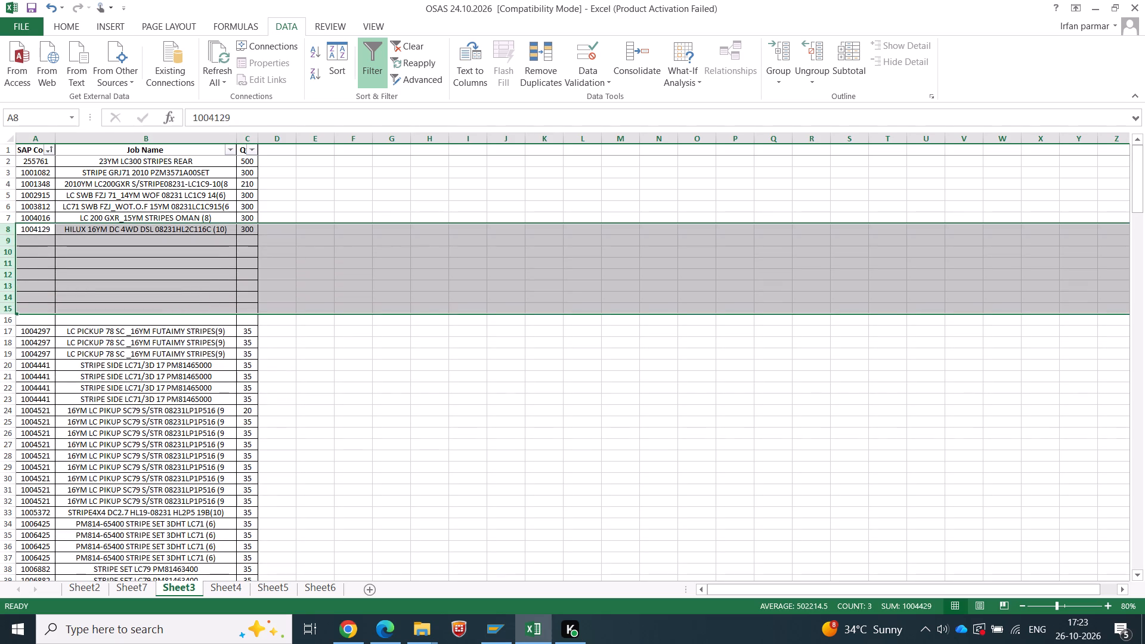
# Consolidate the 1004297 LC PICKUP 78 SC entries into row 17 with quantity 105, clearing the duplicate entries in rows 18 and 19.
pyautogui.moveTo(245, 330); pyautogui.dragTo(247, 354)
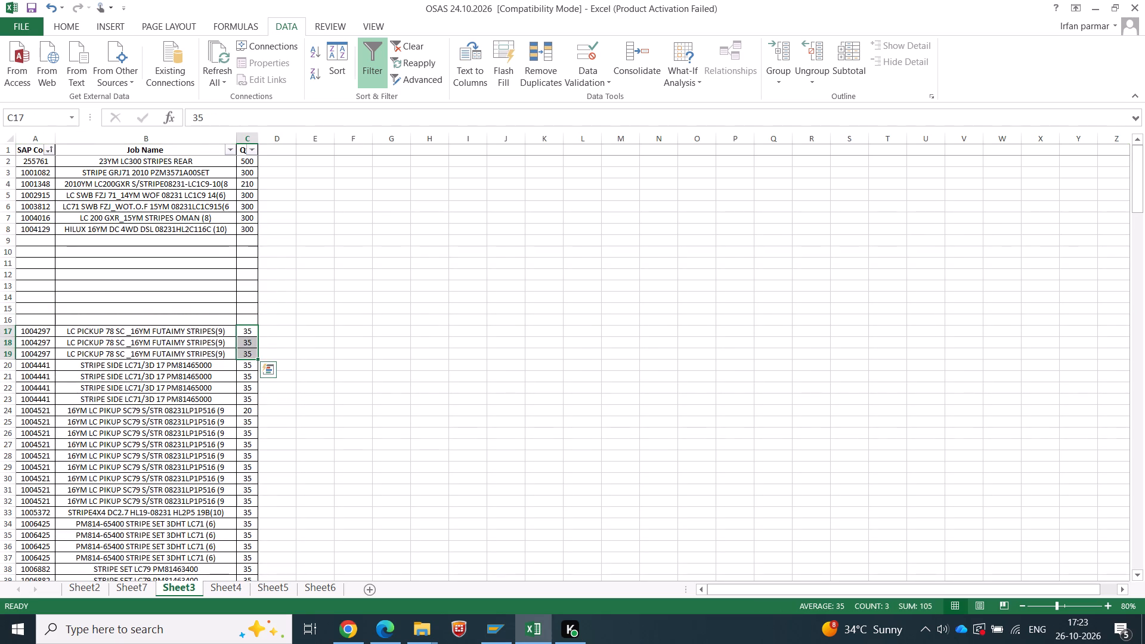
pyautogui.click(247, 332)
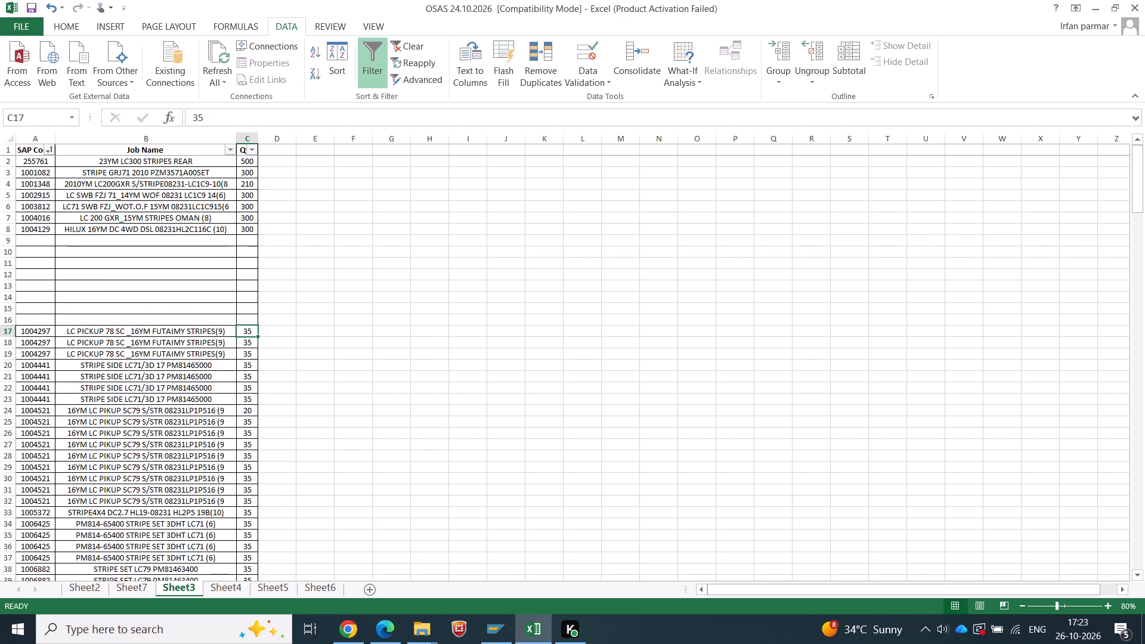
pyautogui.write('105')
pyautogui.press('Tab')
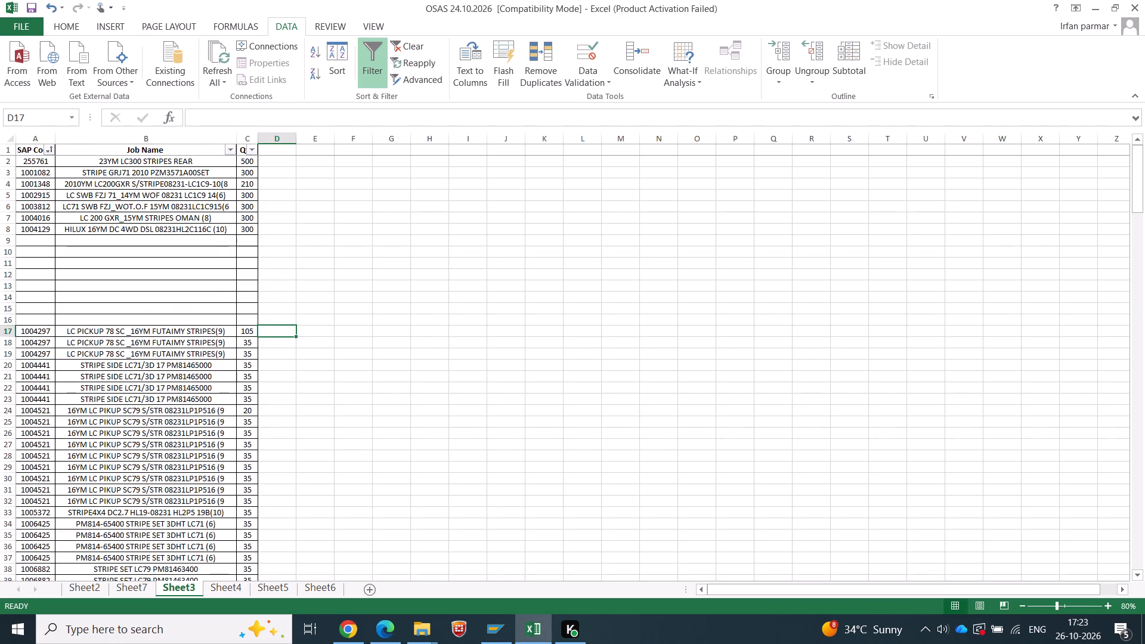
pyautogui.moveTo(33, 345); pyautogui.dragTo(249, 353)
pyautogui.press('Delete')
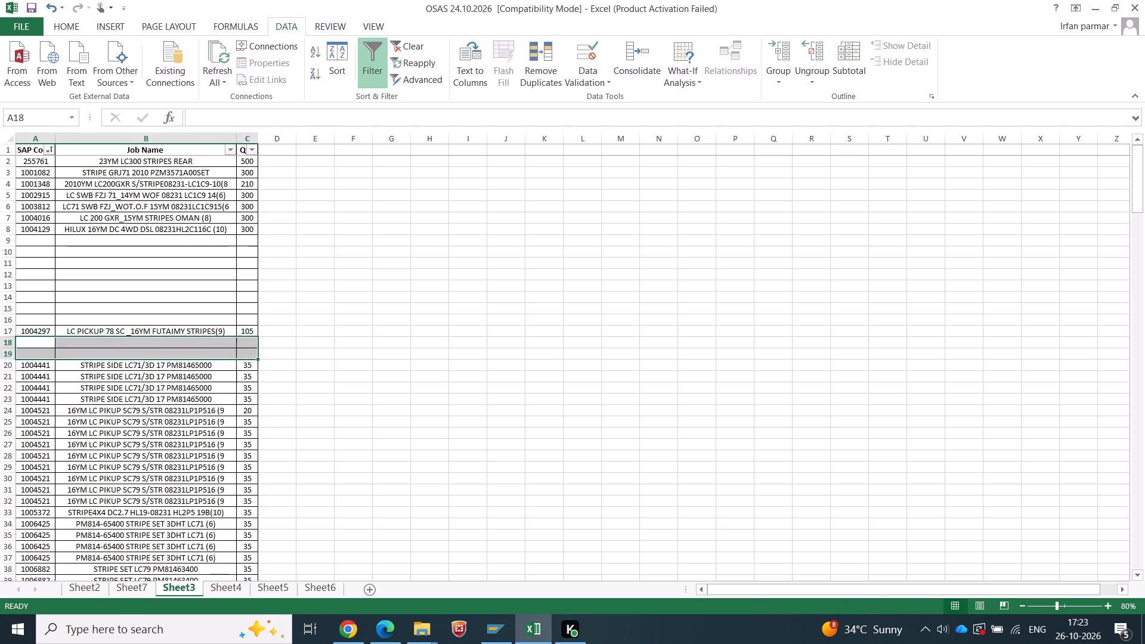
pyautogui.click(425, 377)
# Consolidate the 1004441 STRIPE SIDE LC71/3D entries into row 20 with quantity 140, clearing the duplicate entries in rows 21 to 23.
pyautogui.moveTo(251, 367); pyautogui.dragTo(250, 401)
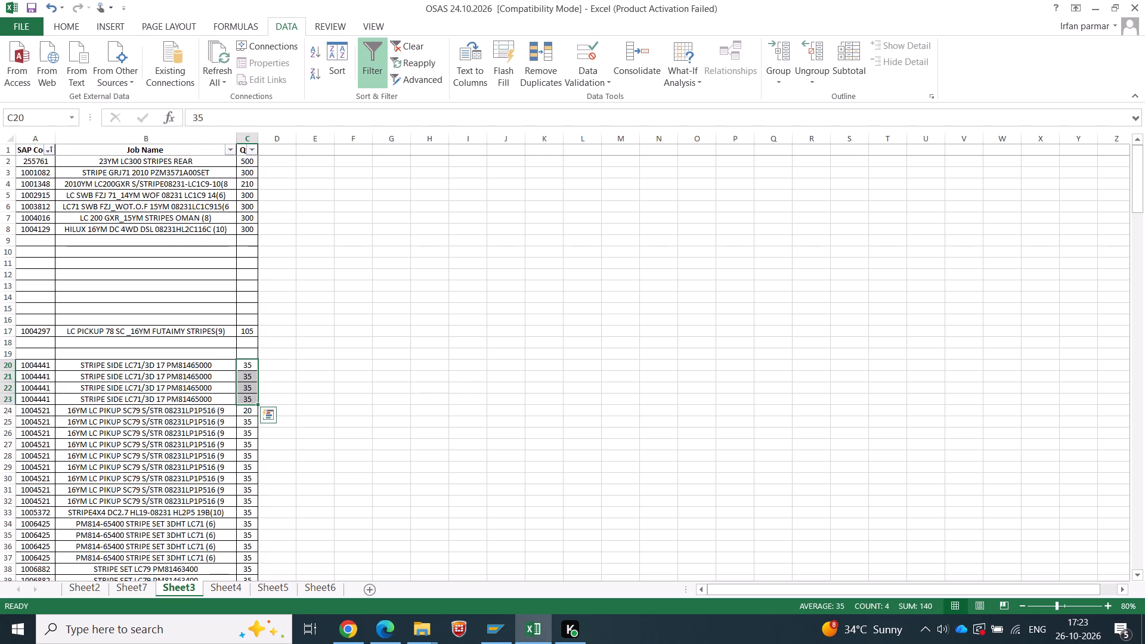
pyautogui.click(249, 364)
pyautogui.write('140')
pyautogui.press('Tab')
pyautogui.moveTo(39, 378); pyautogui.dragTo(213, 395)
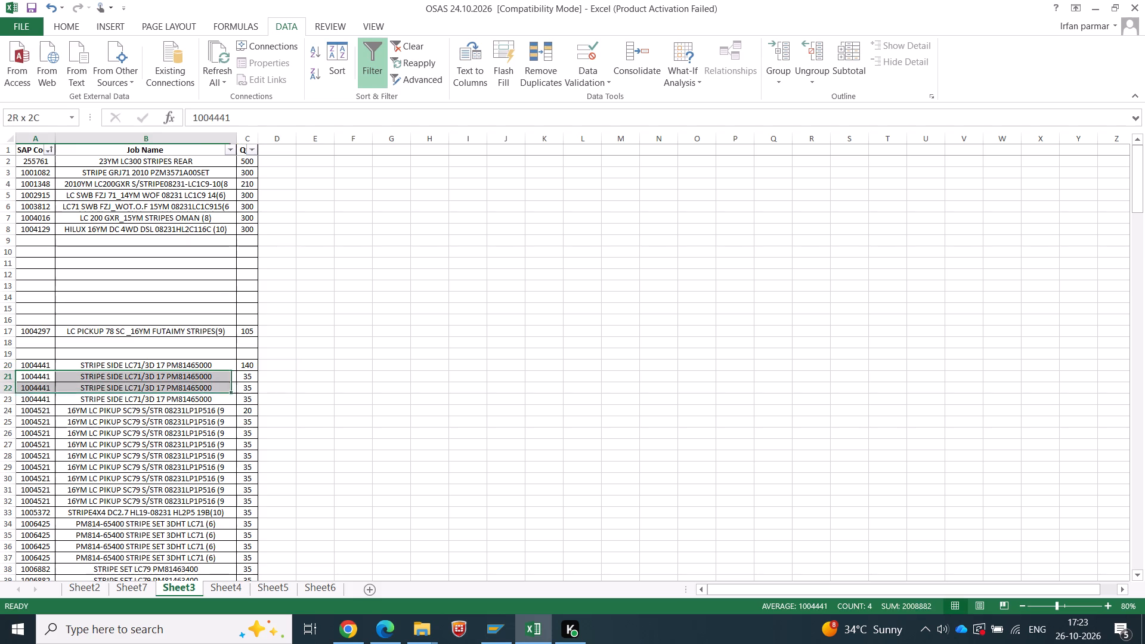
pyautogui.moveTo(213, 395); pyautogui.dragTo(242, 396)
pyautogui.press('Delete')
pyautogui.click(456, 395)
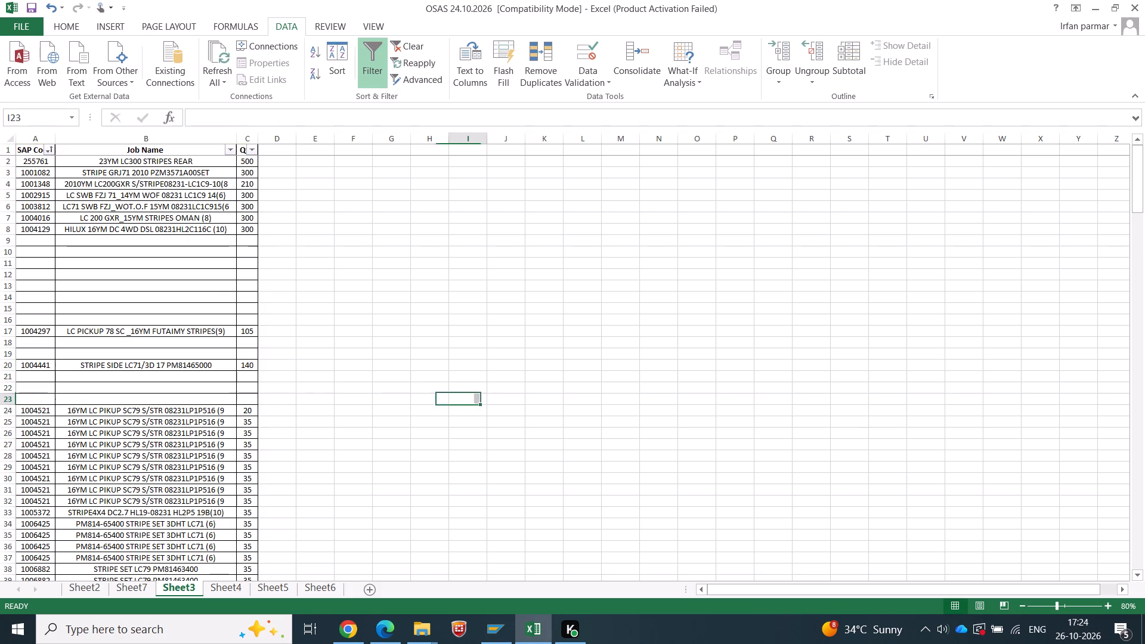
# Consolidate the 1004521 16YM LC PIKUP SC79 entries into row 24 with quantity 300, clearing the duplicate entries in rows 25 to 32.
pyautogui.moveTo(250, 413); pyautogui.dragTo(248, 500)
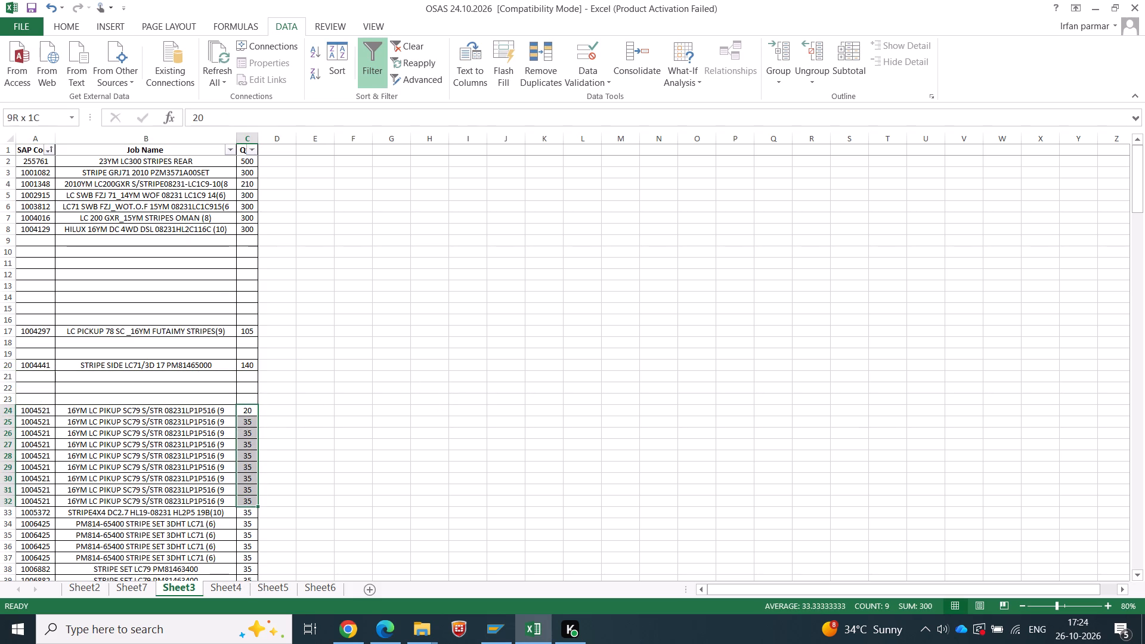
pyautogui.click(250, 411)
pyautogui.press('3')
pyautogui.press('0')
pyautogui.press('0')
pyautogui.press('Tab')
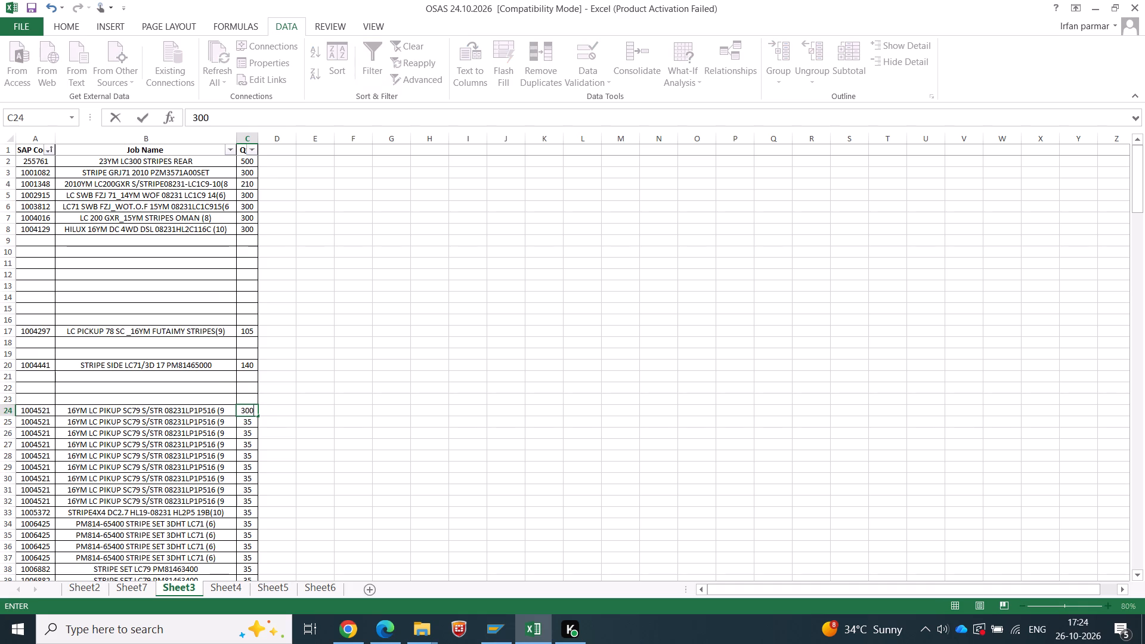
pyautogui.moveTo(45, 423); pyautogui.dragTo(267, 496)
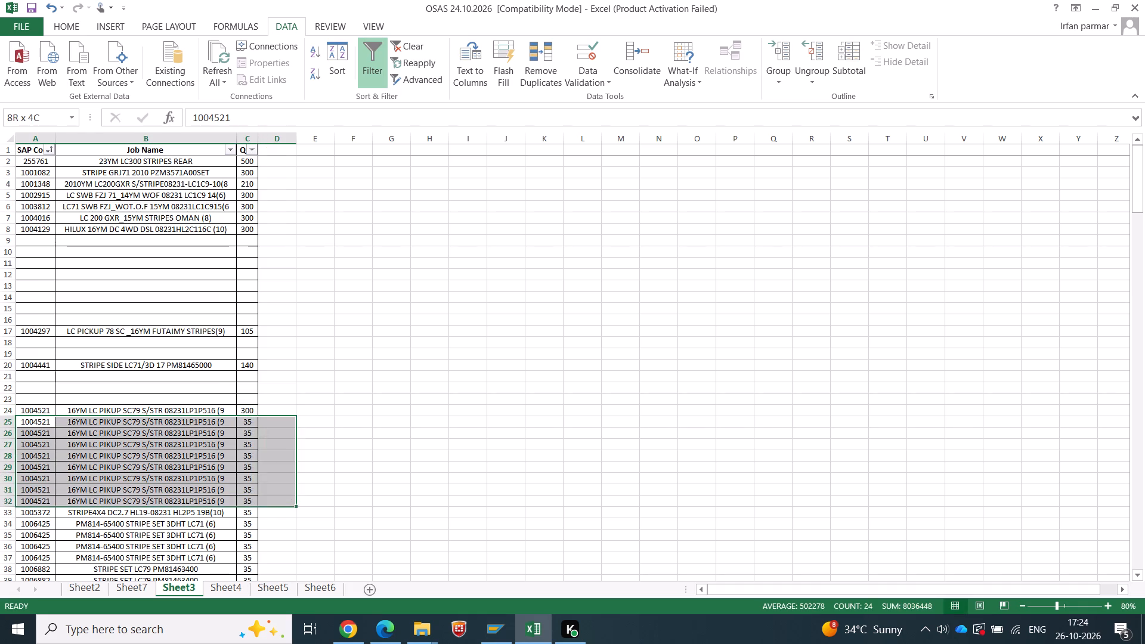
pyautogui.moveTo(267, 496); pyautogui.dragTo(253, 496)
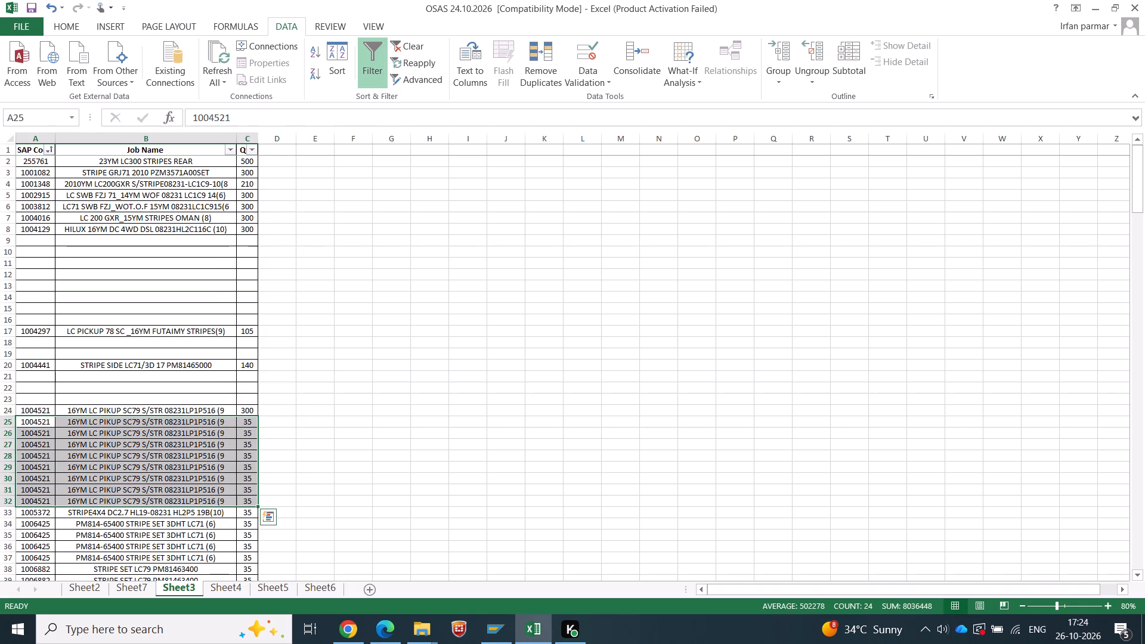
pyautogui.press('Delete')
pyautogui.click(360, 457)
# Delete all the blank rows between the 1004129 and 1005372 entries so the items sit in consecutive rows.
pyautogui.scroll(-2, 364, 456)
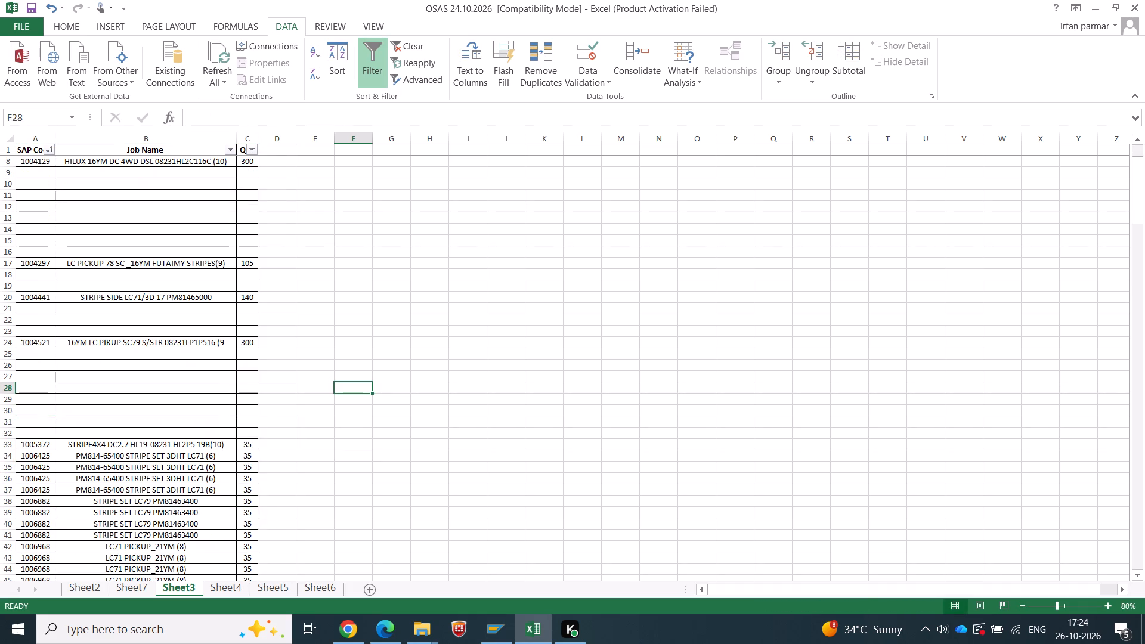
pyautogui.click(250, 446)
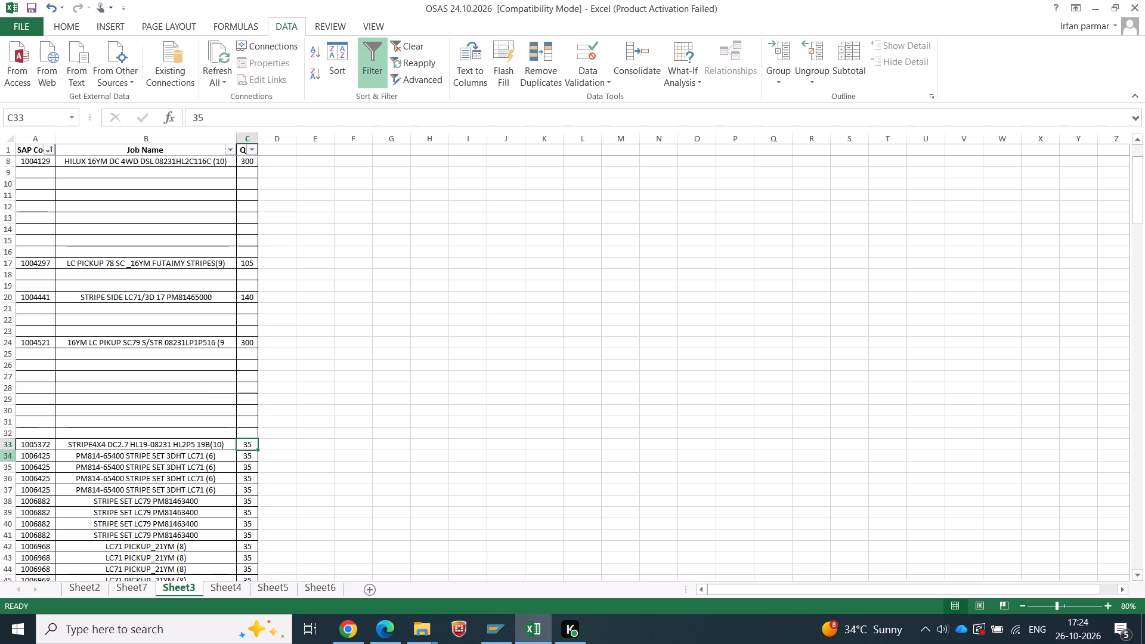
pyautogui.scroll(2, 38, 312)
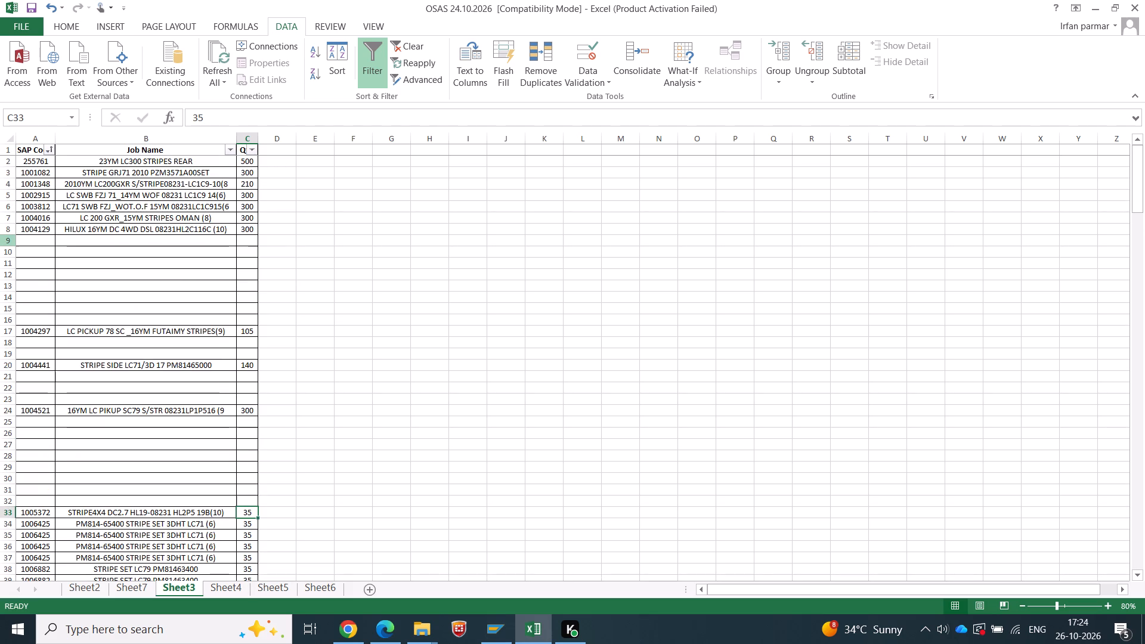
pyautogui.moveTo(11, 238); pyautogui.dragTo(10, 321)
pyautogui.rightClick(0, 308)
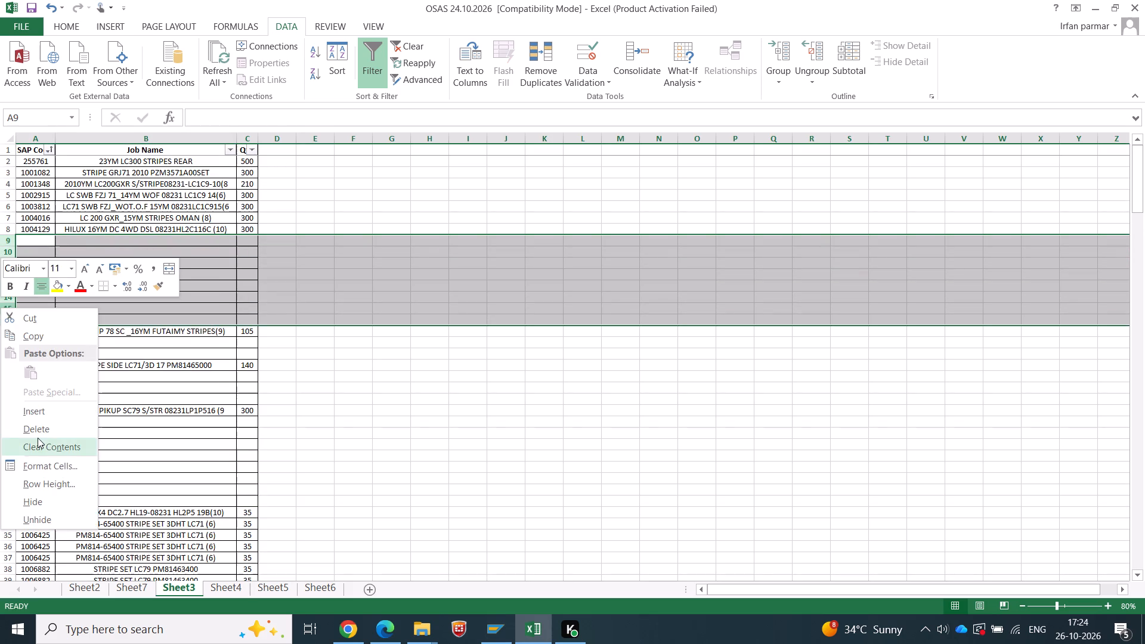
pyautogui.click(38, 430)
pyautogui.moveTo(11, 253); pyautogui.dragTo(11, 262)
pyautogui.press('F4')
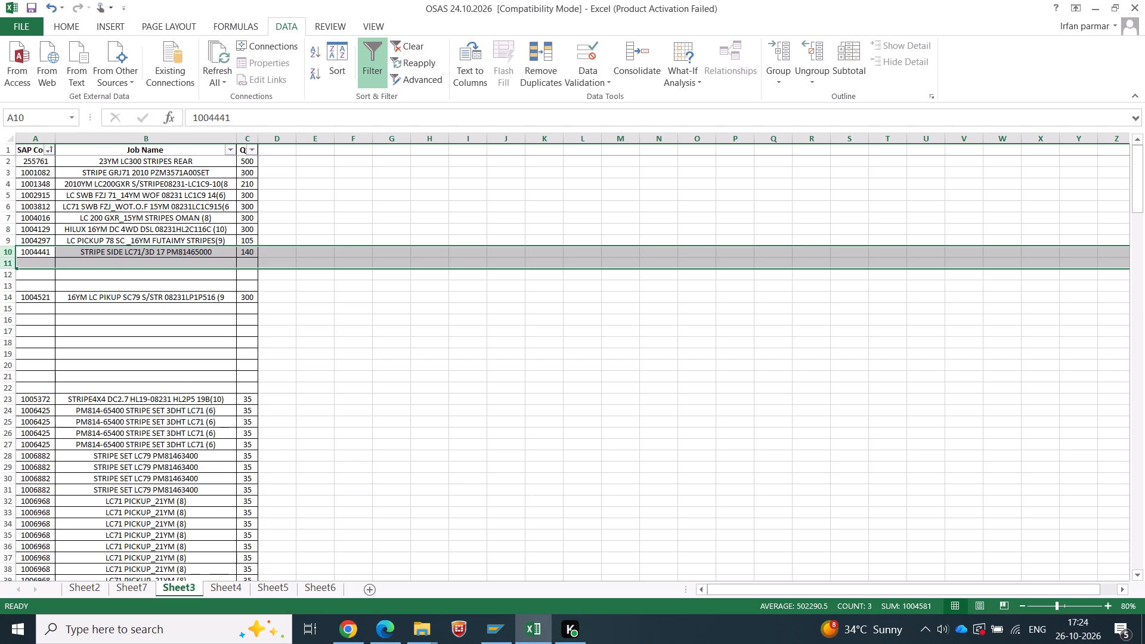
pyautogui.moveTo(14, 265); pyautogui.dragTo(14, 284)
pyautogui.press('F4')
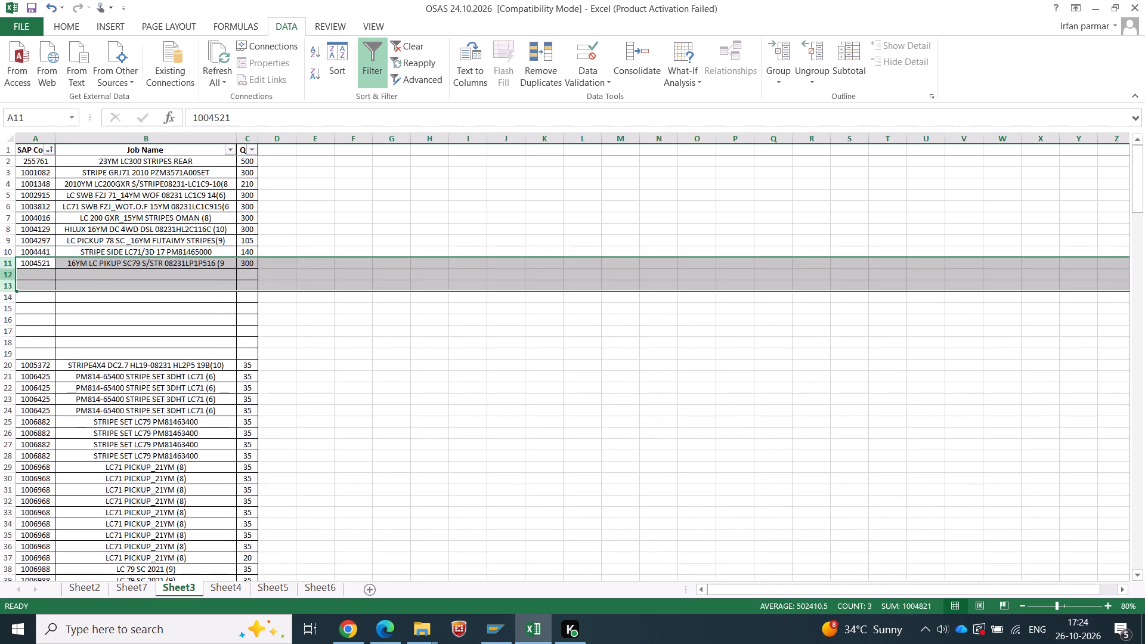
pyautogui.moveTo(6, 275); pyautogui.dragTo(4, 357)
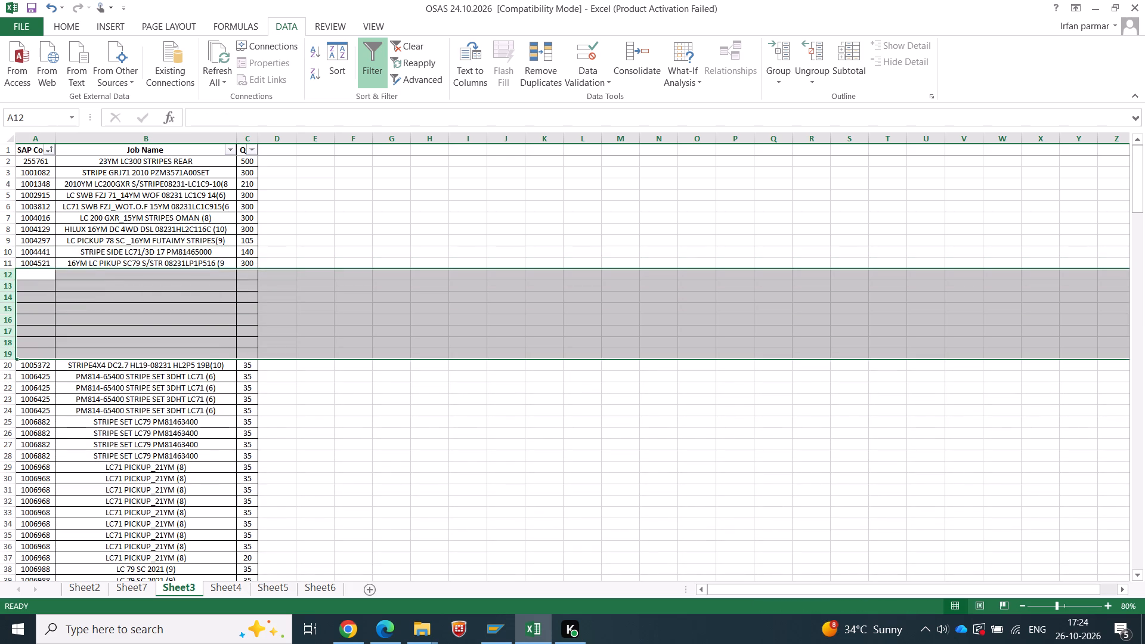
pyautogui.press('F4')
pyautogui.click(408, 404)
# Consolidate the 1006425 STRIPE SET 3DHT LC71 entries into row 13 with quantity 140, clearing the duplicate entries in rows 14 to 16.
pyautogui.moveTo(247, 290); pyautogui.dragTo(247, 312)
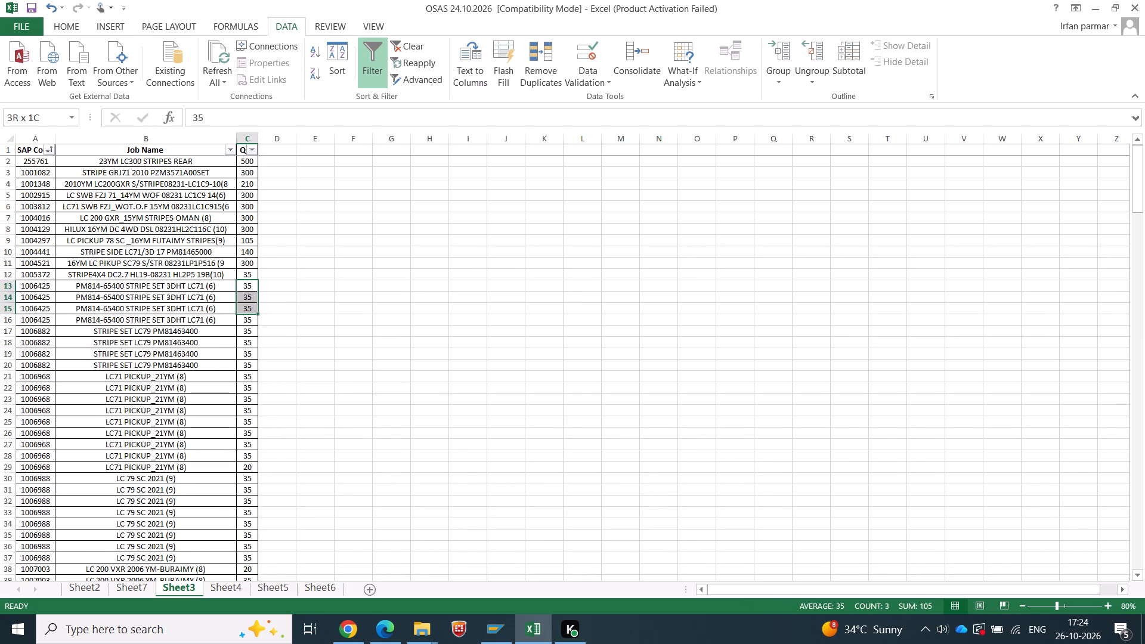
pyautogui.moveTo(247, 312); pyautogui.dragTo(247, 316)
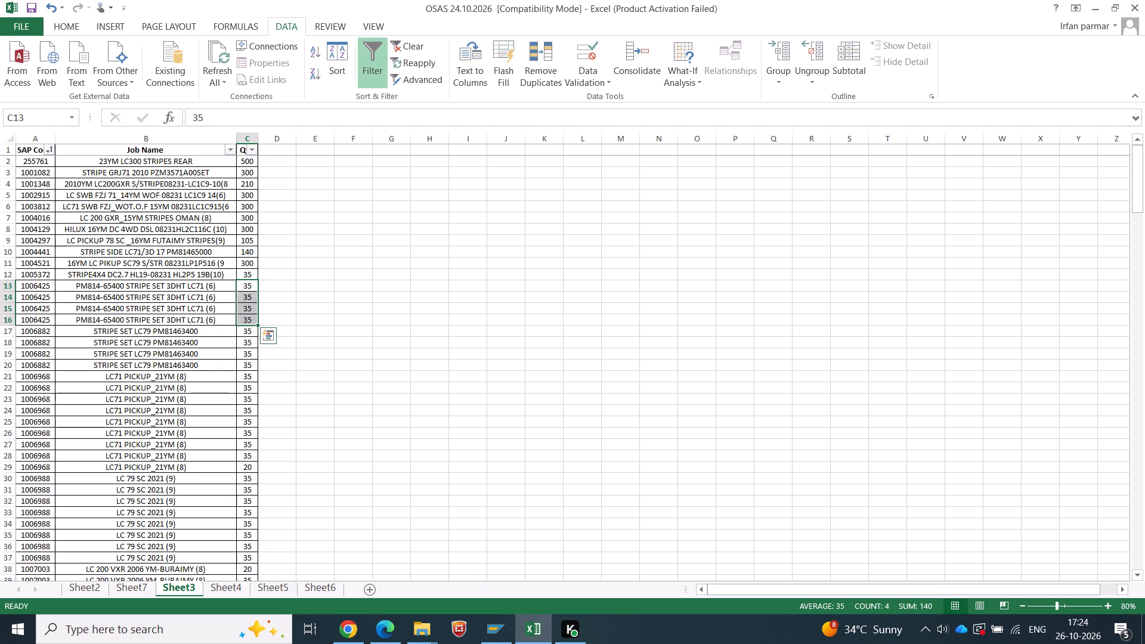
pyautogui.click(243, 287)
pyautogui.press('1')
pyautogui.press('4')
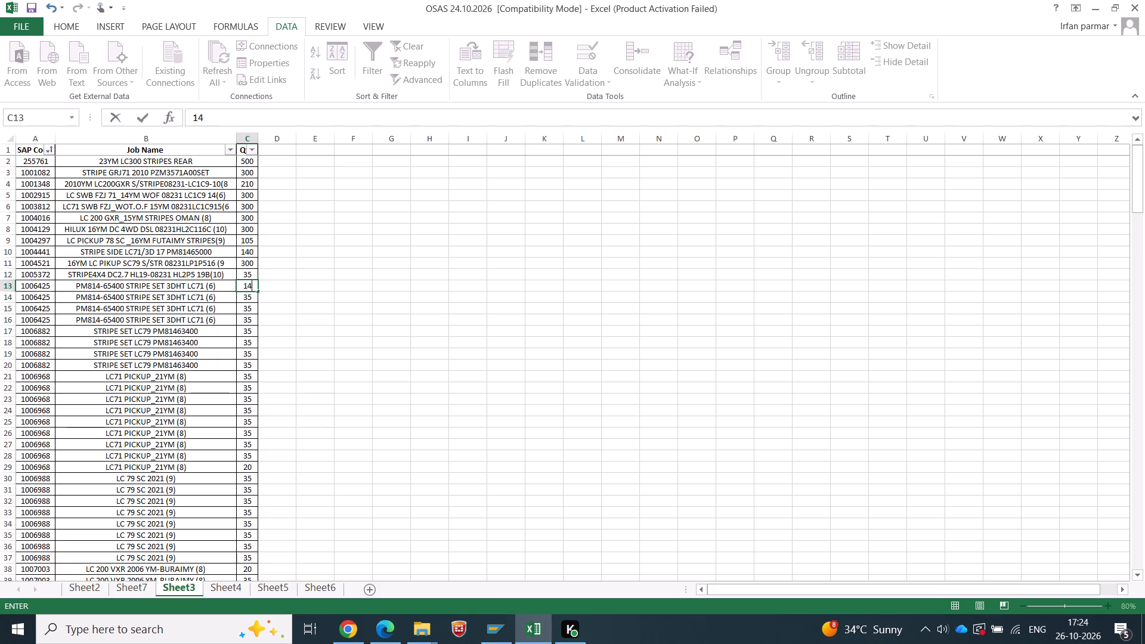
pyautogui.press('0')
pyautogui.press('Tab')
pyautogui.moveTo(32, 295); pyautogui.dragTo(242, 320)
pyautogui.press('Delete')
pyautogui.click(388, 344)
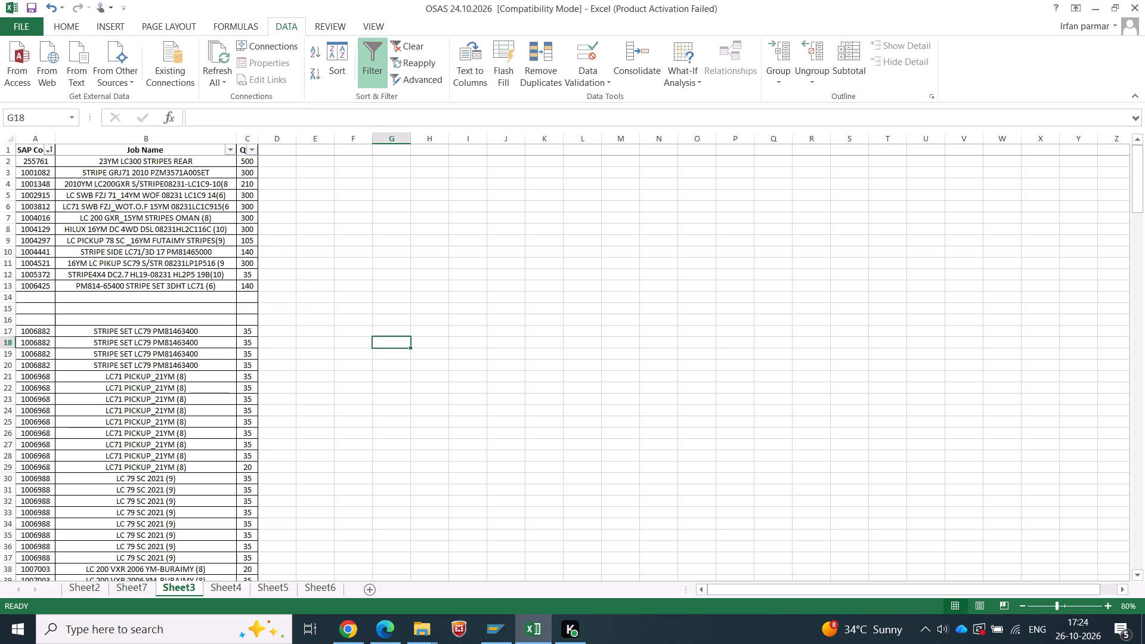
# Consolidate the 1006882 STRIPE SET LC79 entries into row 17 with quantity 140, clearing the duplicate entries in rows 18 to 20.
pyautogui.moveTo(252, 330); pyautogui.dragTo(252, 364)
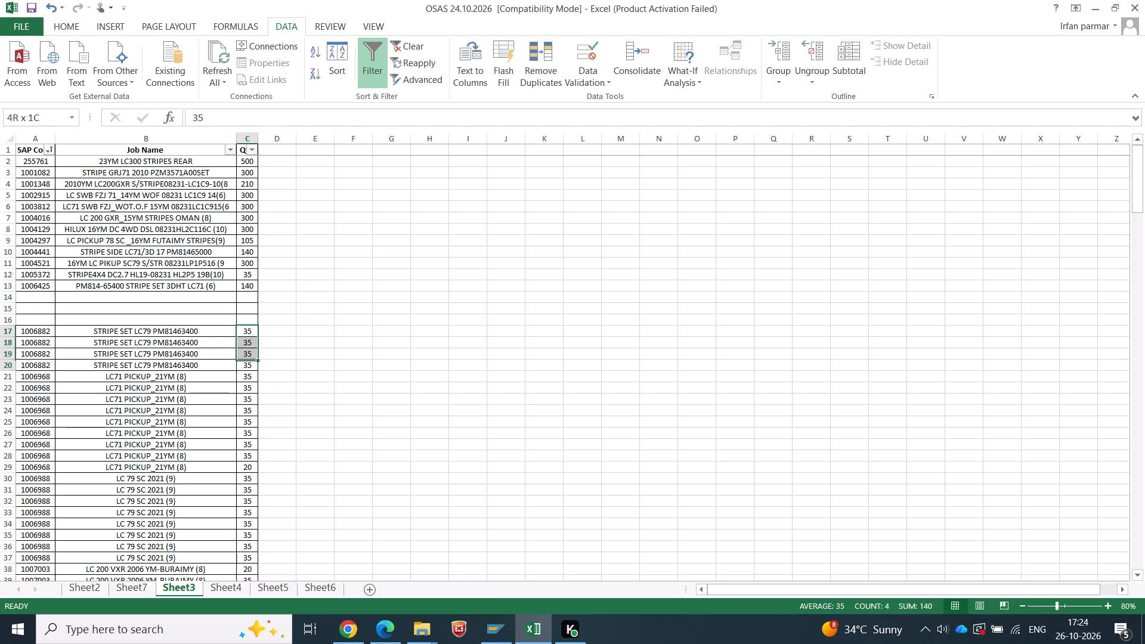
pyautogui.moveTo(252, 364); pyautogui.dragTo(252, 365)
pyautogui.click(247, 329)
pyautogui.press('1')
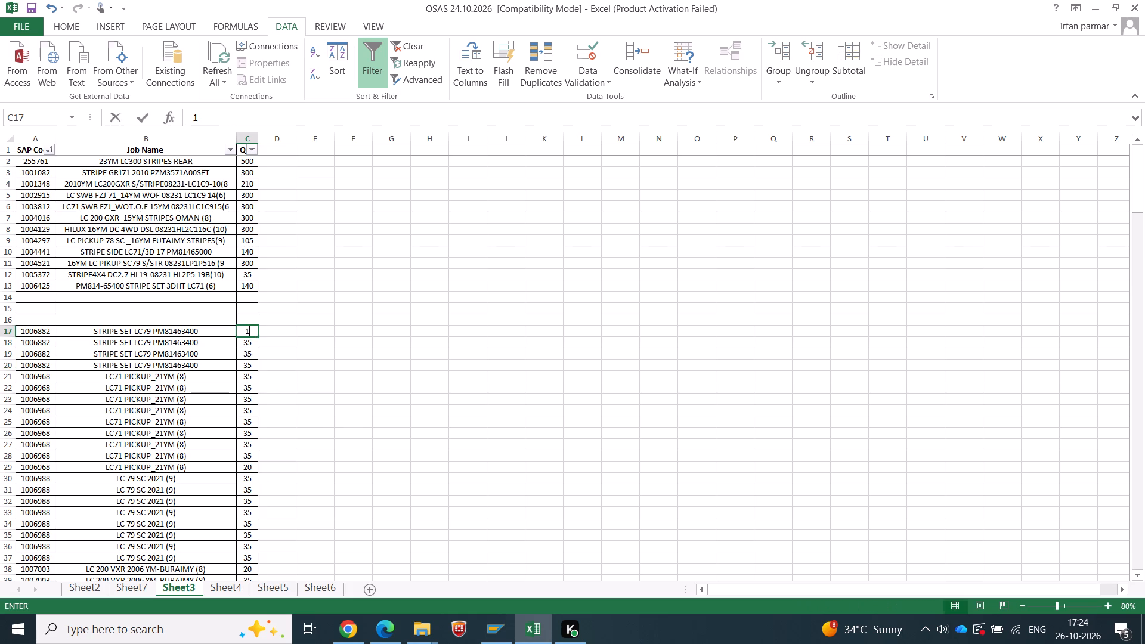
pyautogui.press('4')
pyautogui.press('0')
pyautogui.press('Tab')
pyautogui.moveTo(32, 343); pyautogui.dragTo(123, 354)
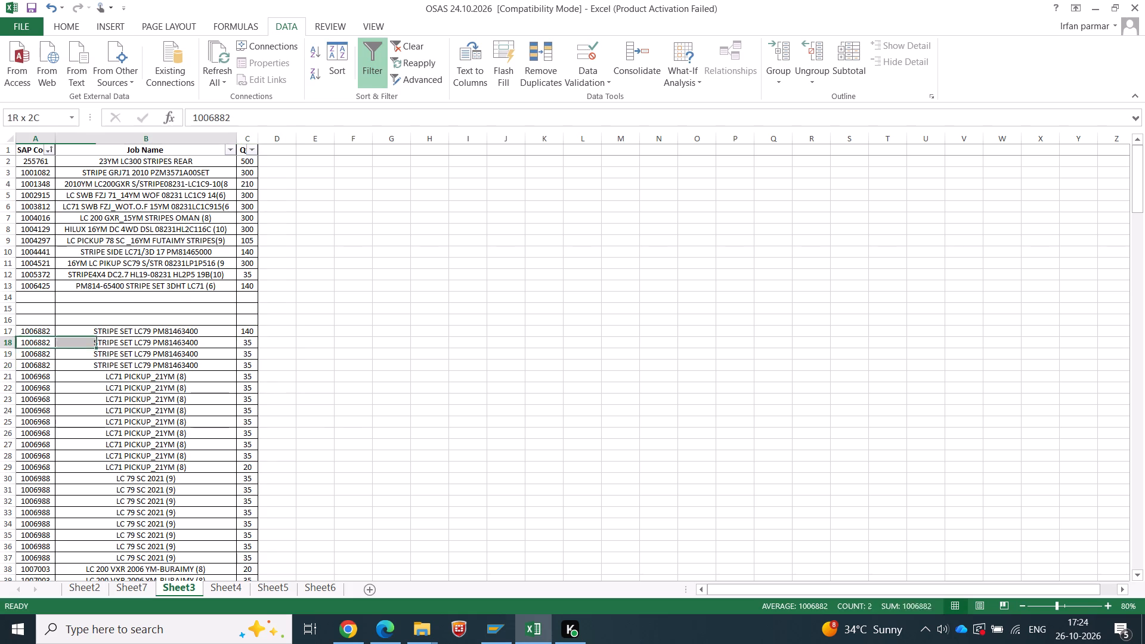
pyautogui.moveTo(123, 354); pyautogui.dragTo(246, 362)
pyautogui.press('Delete')
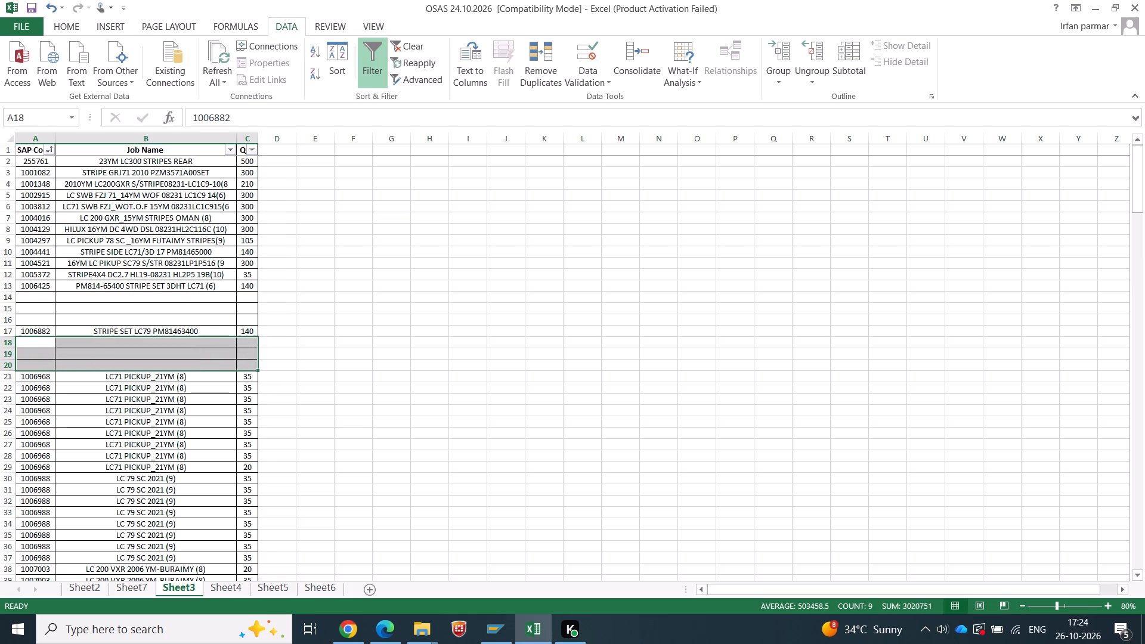
pyautogui.click(345, 374)
# Consolidate the 1006968 LC71 PICKUP_21YM entries into row 21 with quantity 300, clearing the duplicate entries in rows 22 to 29.
pyautogui.moveTo(250, 376); pyautogui.dragTo(245, 456)
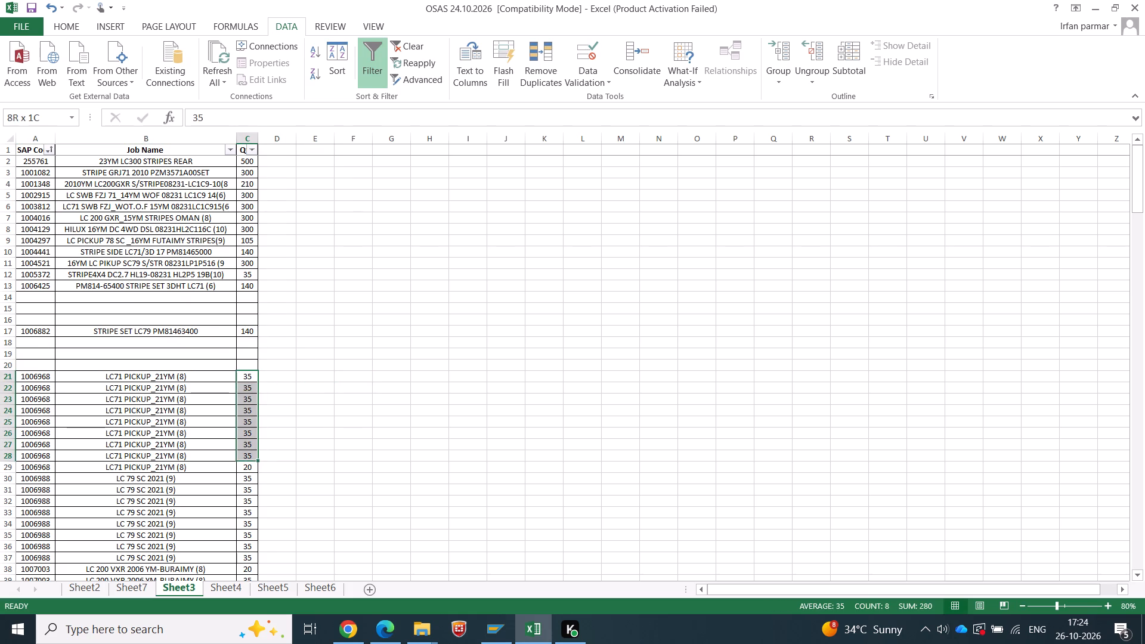
pyautogui.moveTo(245, 456); pyautogui.dragTo(242, 472)
pyautogui.click(247, 378)
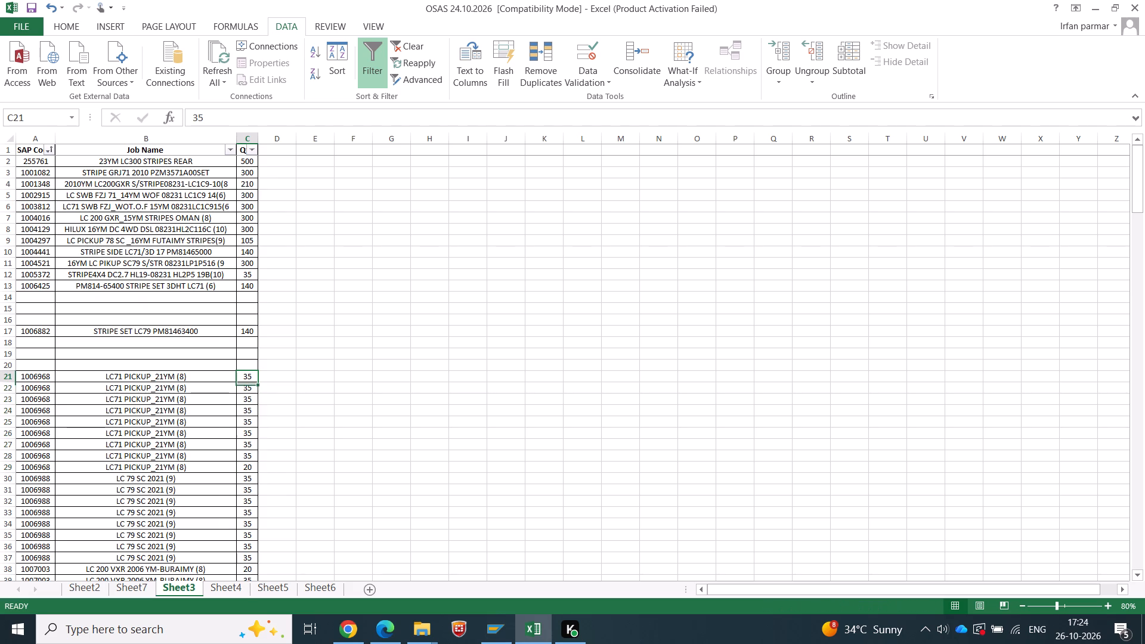
pyautogui.press('3')
pyautogui.press('0')
pyautogui.press('0')
pyautogui.press('Tab')
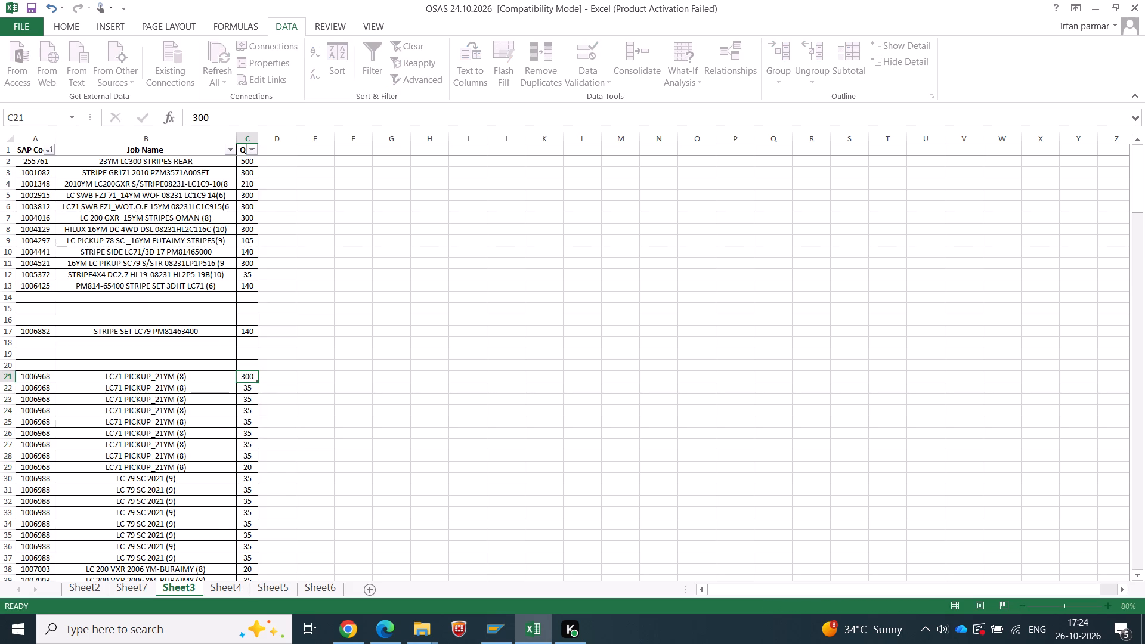
pyautogui.moveTo(31, 389); pyautogui.dragTo(240, 472)
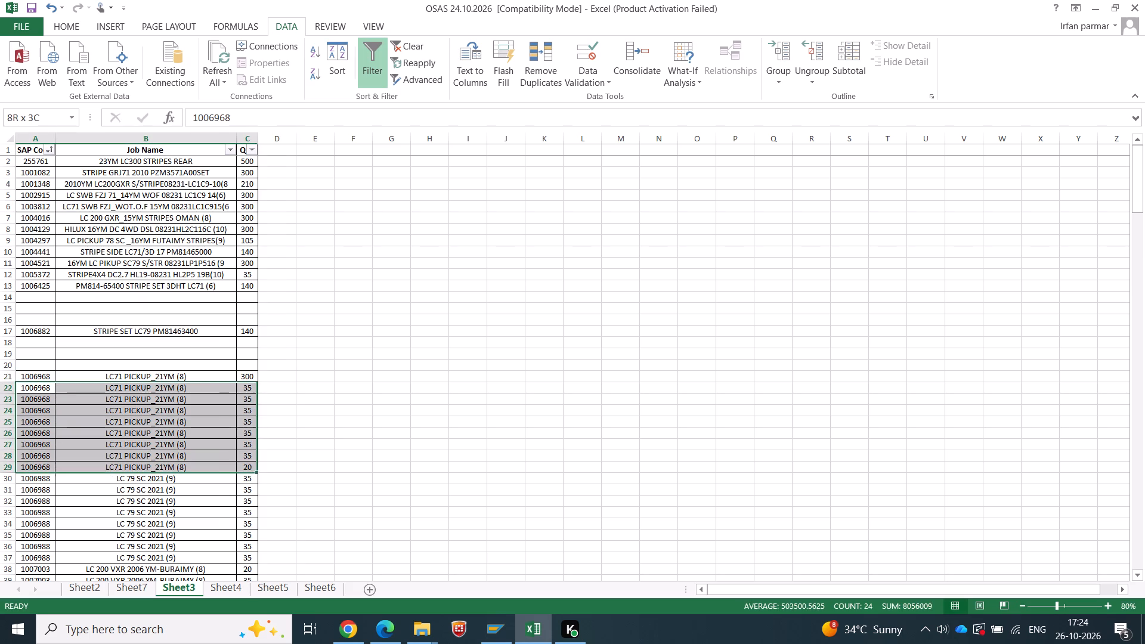
pyautogui.moveTo(240, 472); pyautogui.dragTo(251, 467)
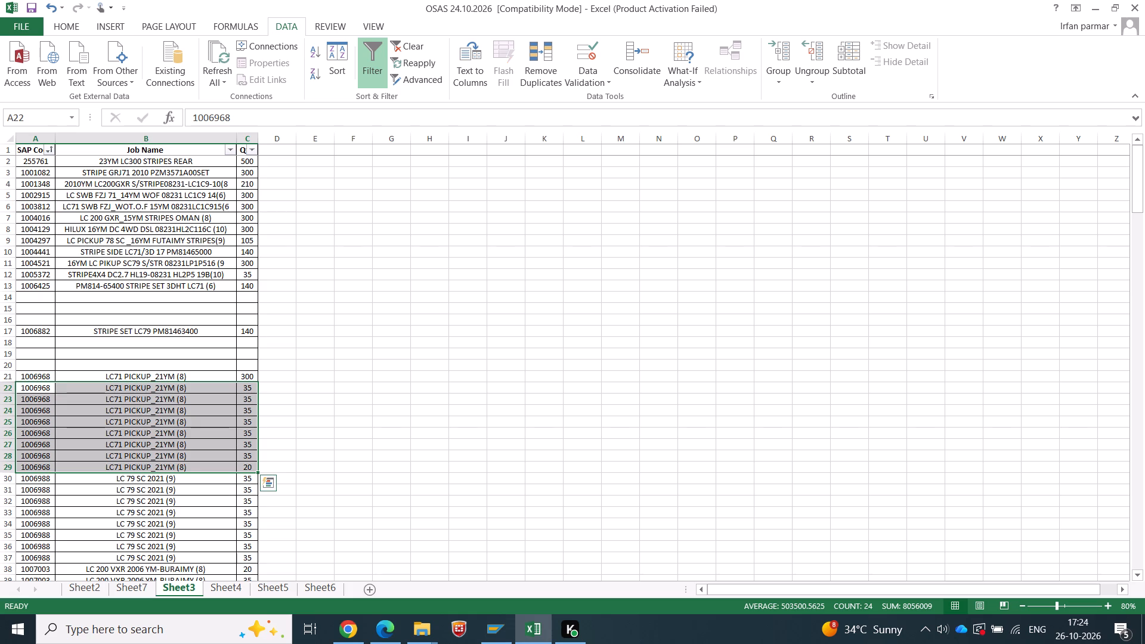
pyautogui.press('Delete')
# Consolidate the 1006988 LC 79 SC 2021 entries into row 30 with quantity 280, clearing the duplicate entries in rows 31 to 37.
pyautogui.scroll(-2, 343, 446)
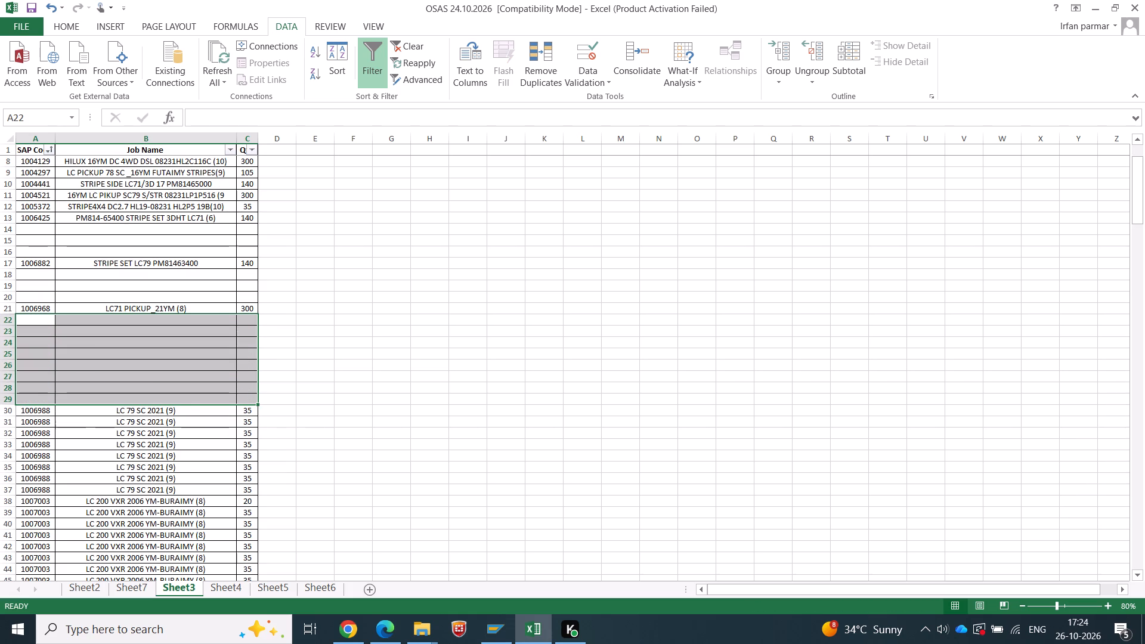
pyautogui.moveTo(247, 411); pyautogui.dragTo(250, 487)
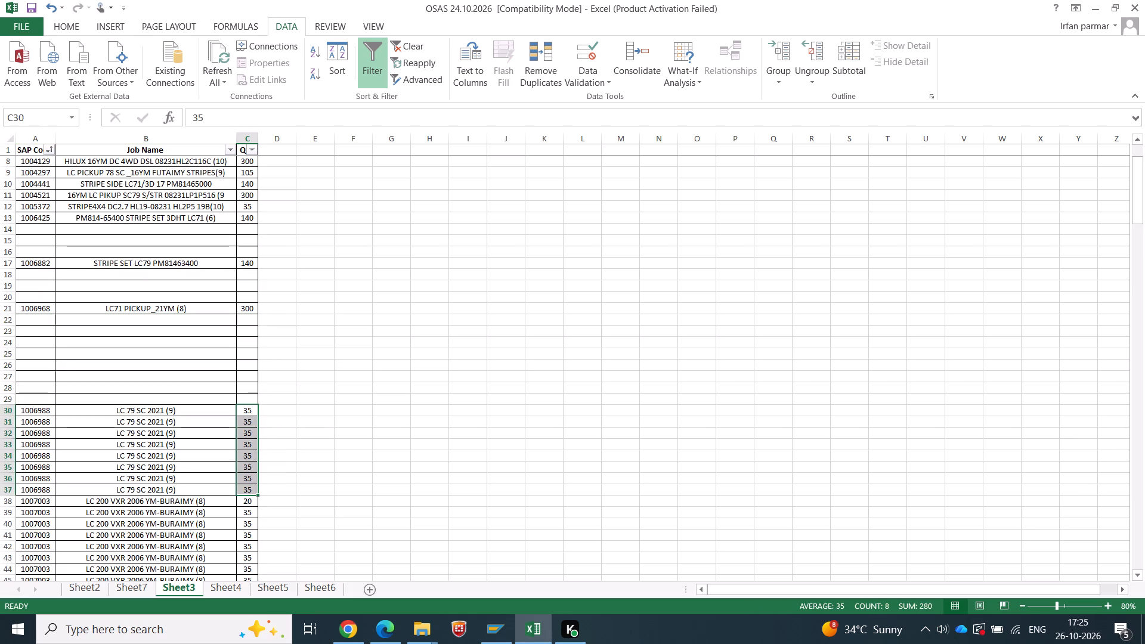
pyautogui.click(252, 412)
pyautogui.press('2')
pyautogui.press('8')
pyautogui.press('0')
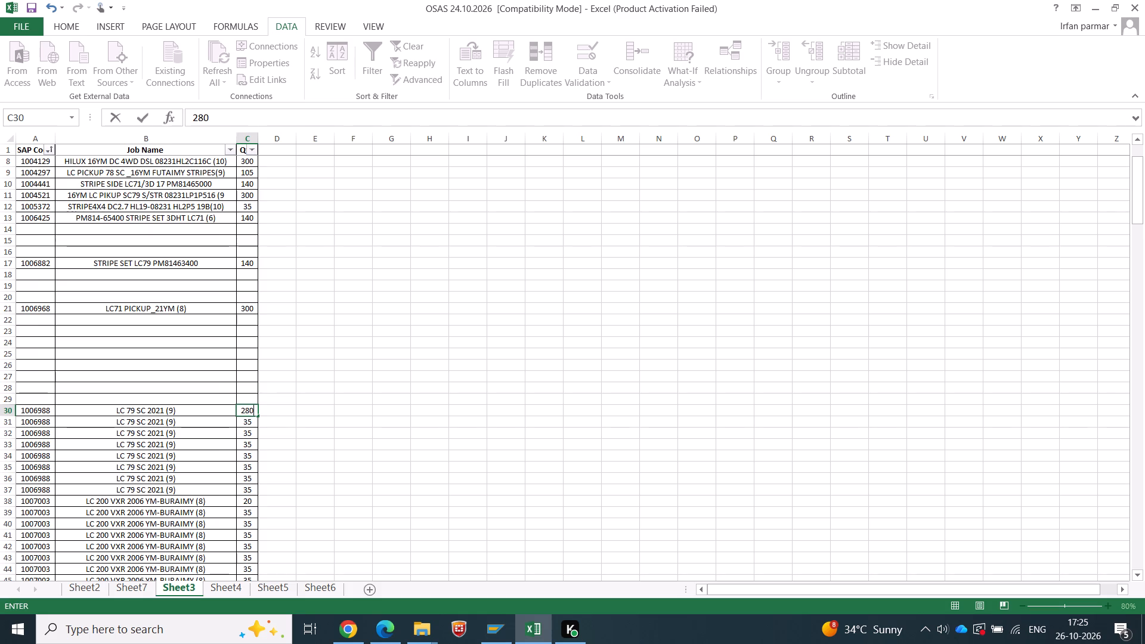
pyautogui.press('Tab')
pyautogui.moveTo(40, 420); pyautogui.dragTo(245, 487)
pyautogui.press('Delete')
pyautogui.click(391, 417)
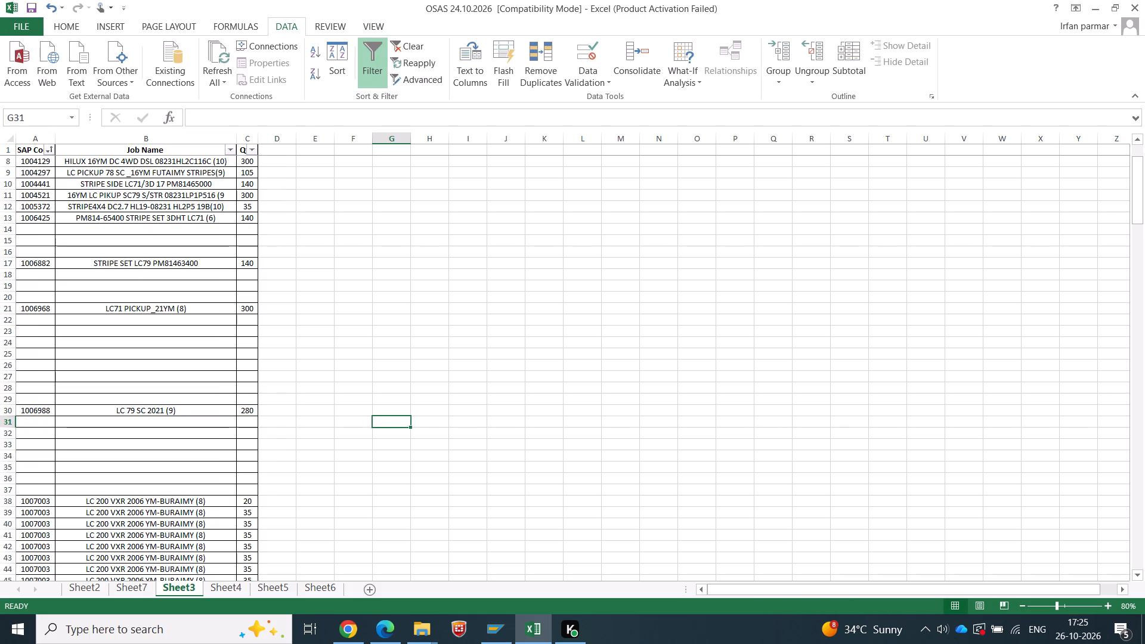
# Delete all the blank rows between the 1006425 and 1006988 entries so the items sit in consecutive rows.
pyautogui.moveTo(15, 230); pyautogui.dragTo(18, 250)
pyautogui.rightClick(13, 246)
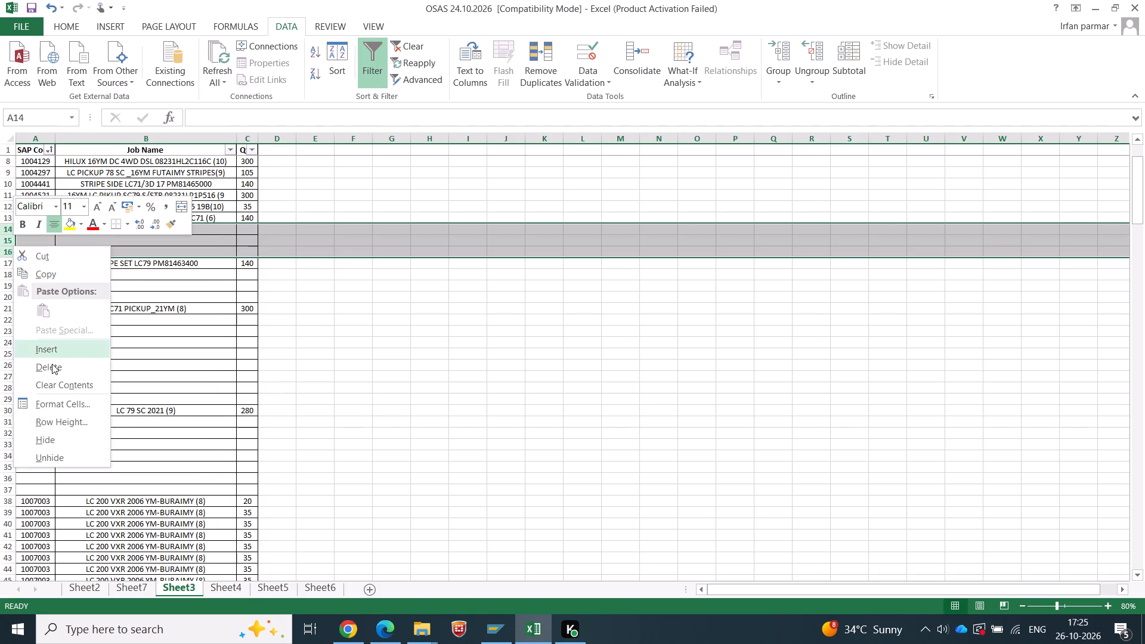
pyautogui.click(52, 364)
pyautogui.moveTo(9, 242); pyautogui.dragTo(9, 255)
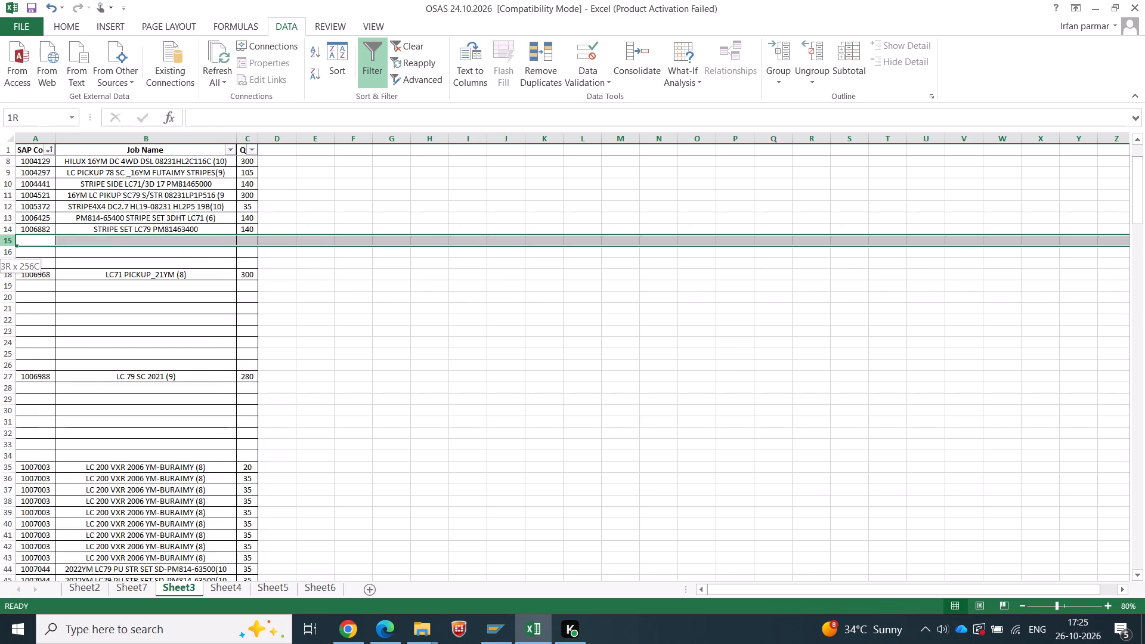
pyautogui.moveTo(9, 255); pyautogui.dragTo(6, 268)
pyautogui.press('F4')
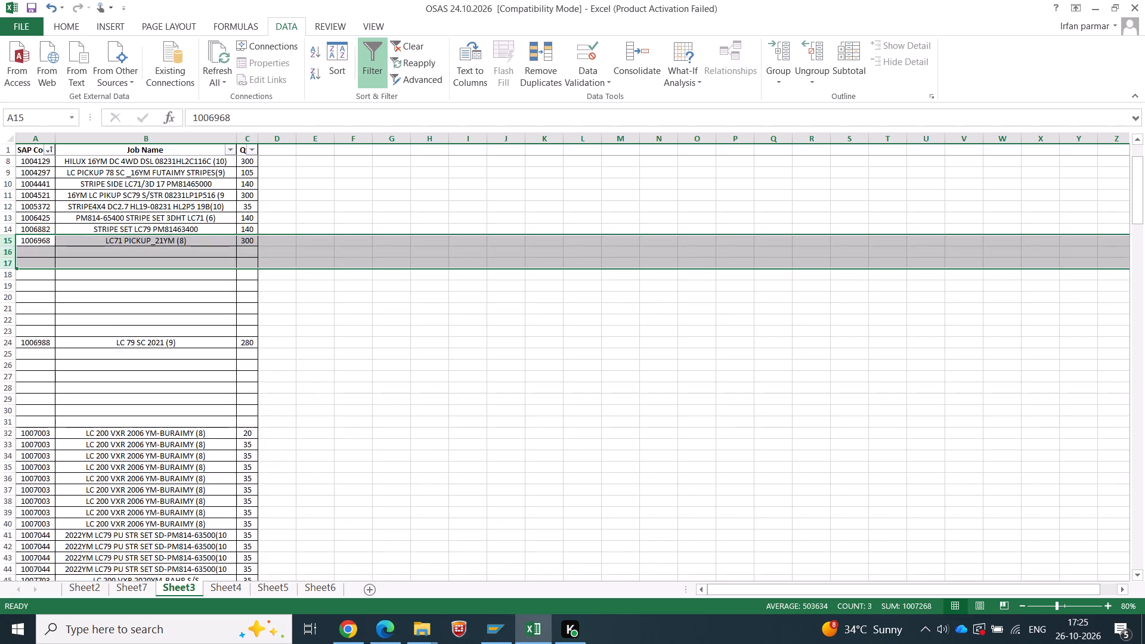
pyautogui.moveTo(12, 253); pyautogui.dragTo(10, 334)
pyautogui.press('F3')
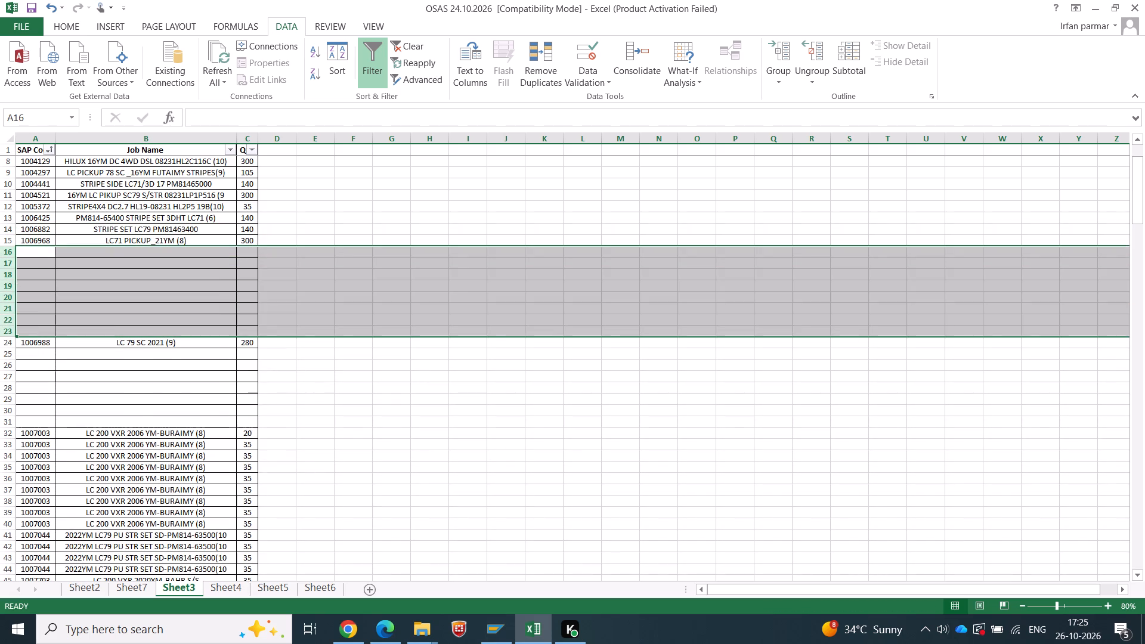
pyautogui.press('F4')
pyautogui.click(401, 353)
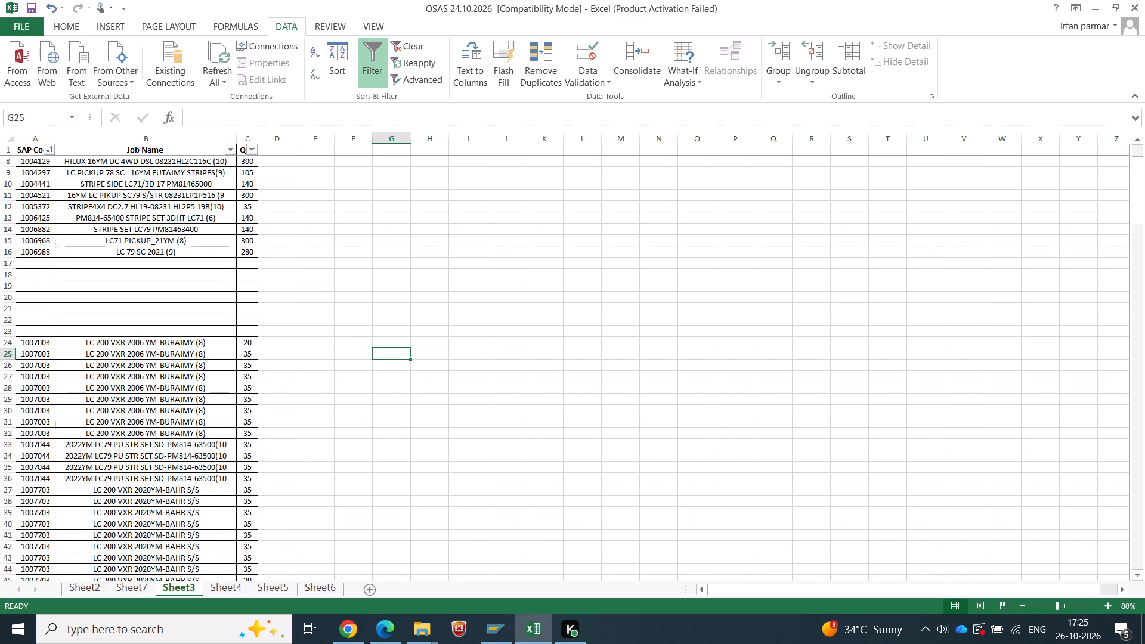
# Consolidate the 1007003 LC 200 VXR 2006 YM-BURAIMY entries into row 24 with quantity 300, clearing the duplicate entries in rows 25 to 32.
pyautogui.moveTo(250, 339); pyautogui.dragTo(246, 428)
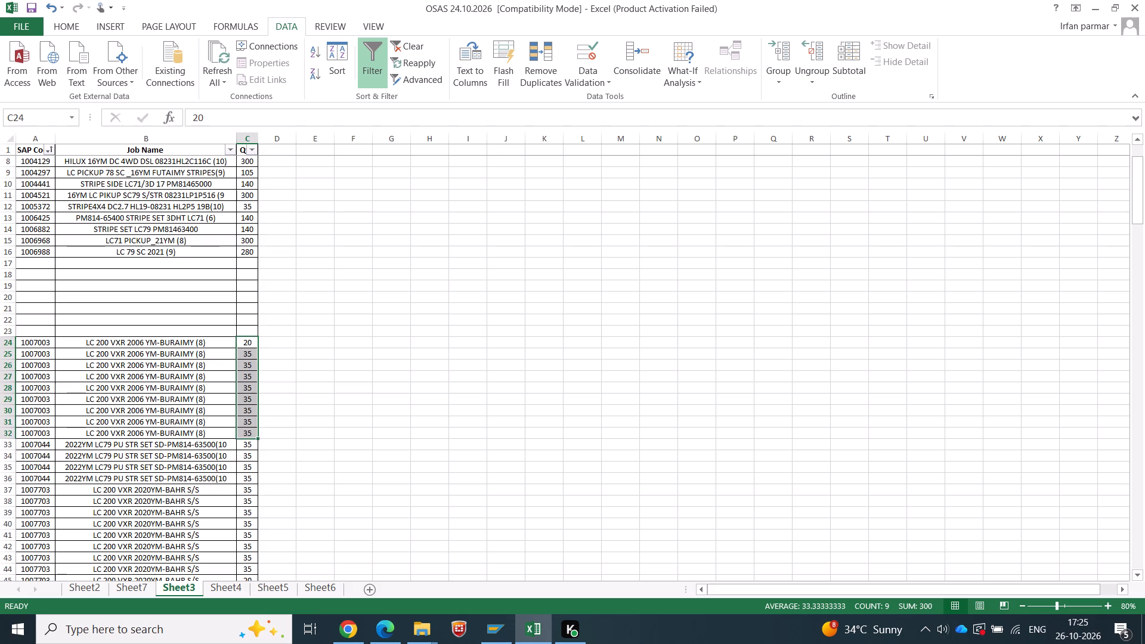
pyautogui.click(245, 339)
pyautogui.click(245, 344)
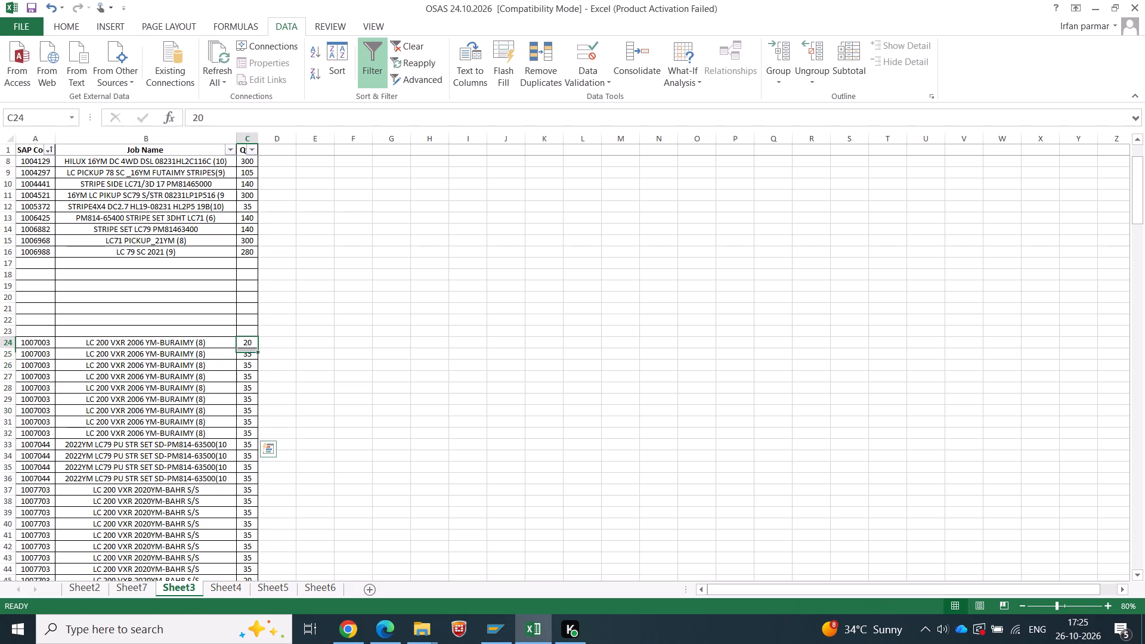
pyautogui.press('3')
pyautogui.press('0')
pyautogui.press('0')
pyautogui.click(351, 367)
pyautogui.moveTo(31, 354); pyautogui.dragTo(52, 358)
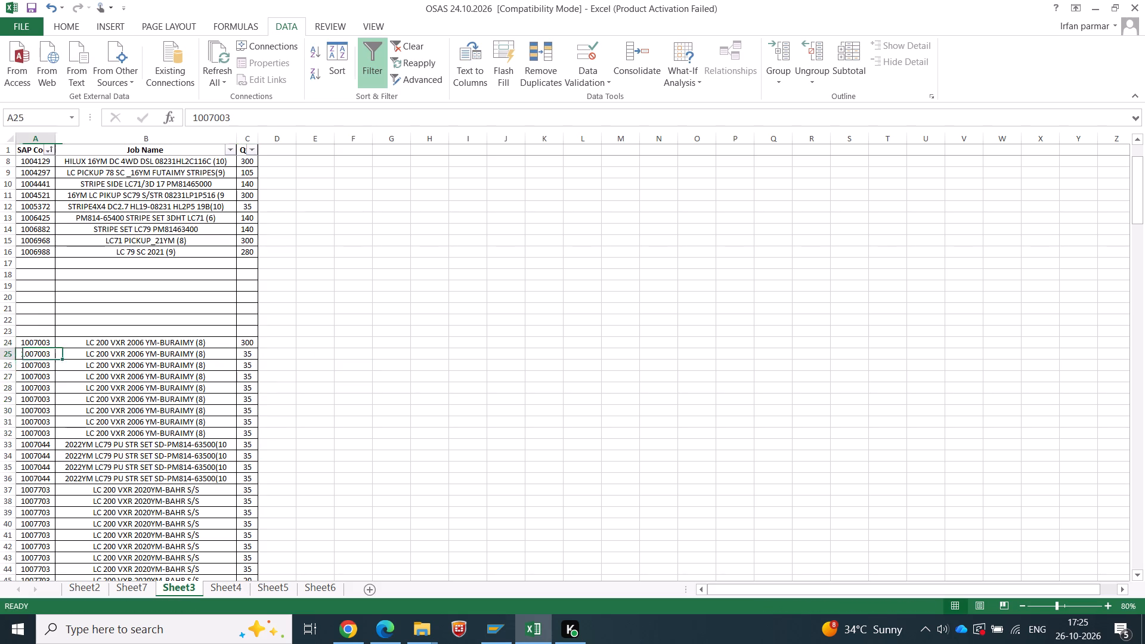
pyautogui.moveTo(52, 358); pyautogui.dragTo(248, 432)
pyautogui.press('Delete')
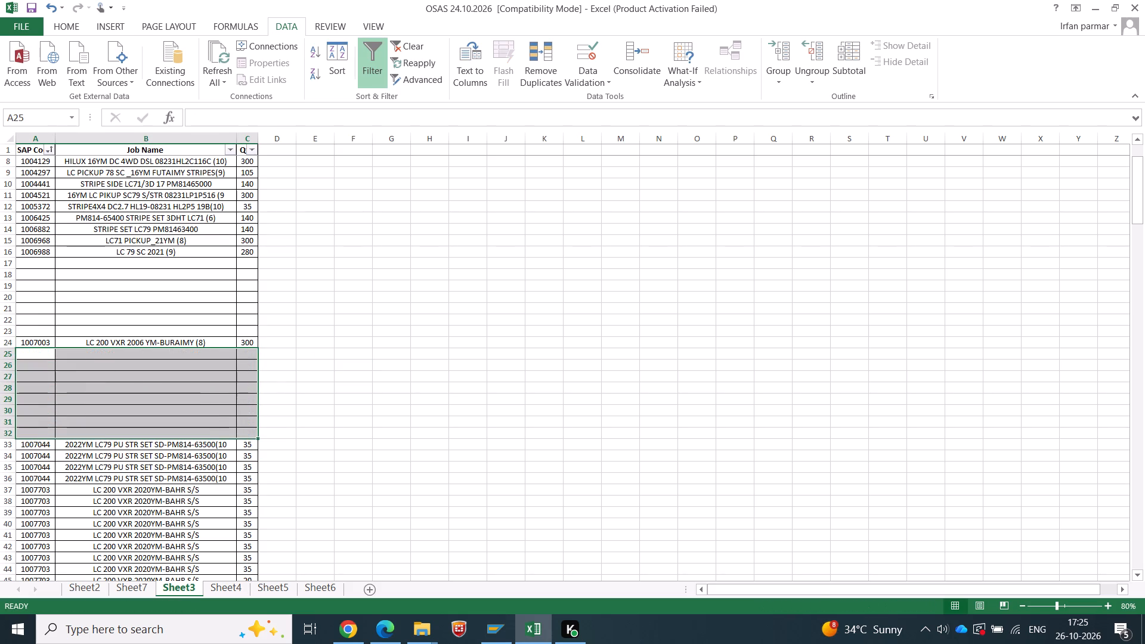
pyautogui.click(350, 424)
pyautogui.moveTo(249, 447); pyautogui.dragTo(248, 482)
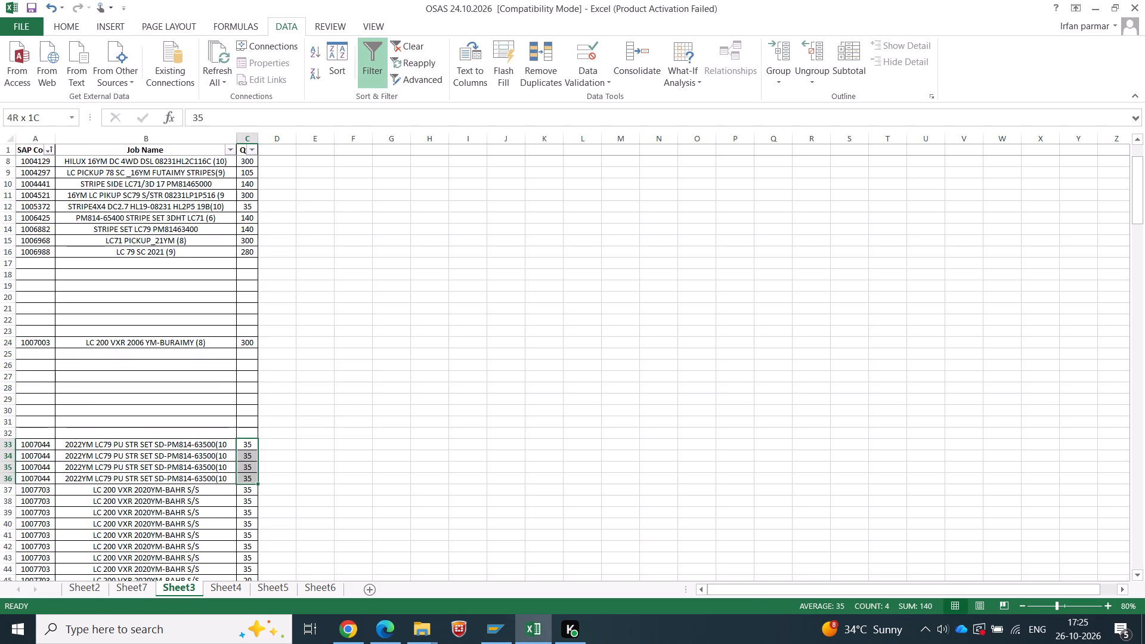
pyautogui.click(250, 446)
pyautogui.press('1')
pyautogui.press('4')
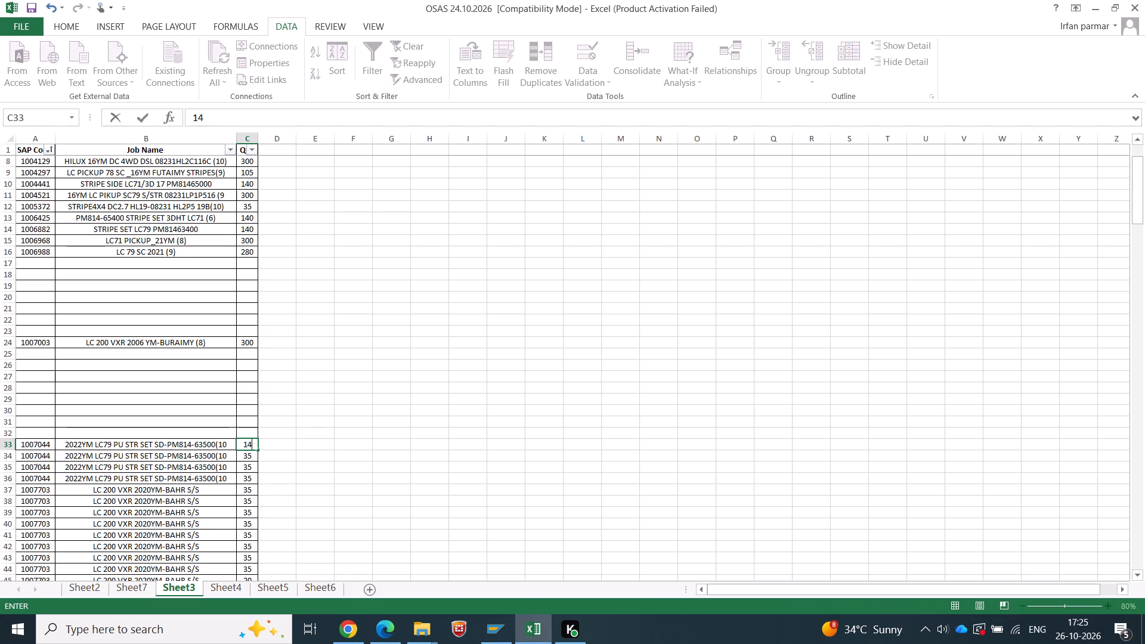
pyautogui.press('0')
pyautogui.press('Tab')
pyautogui.moveTo(39, 458); pyautogui.dragTo(229, 487)
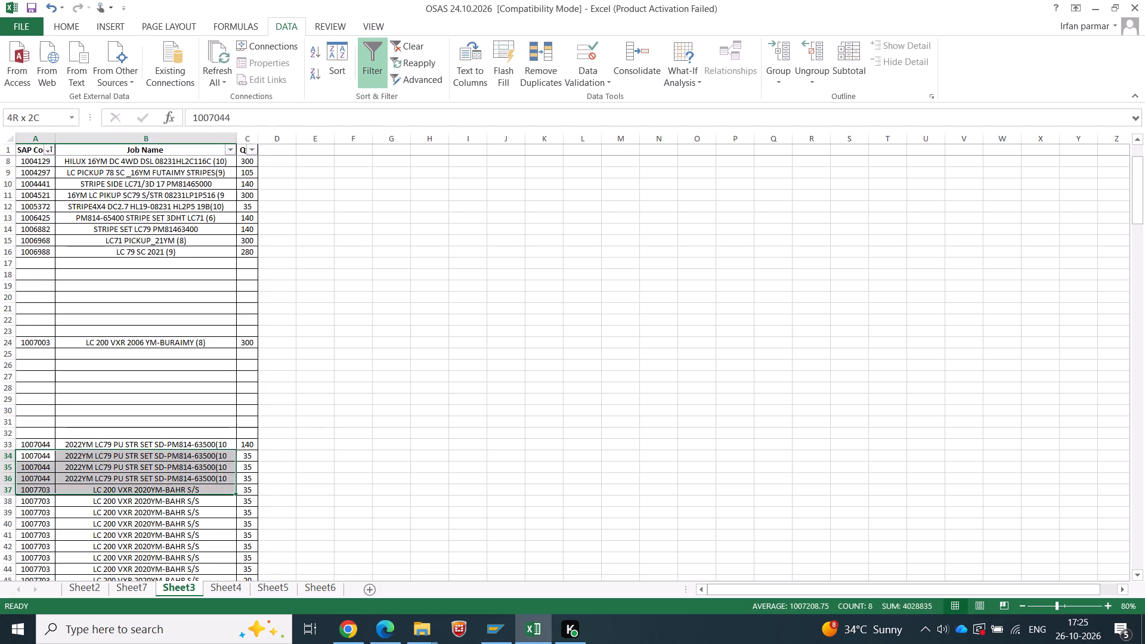
pyautogui.moveTo(229, 487); pyautogui.dragTo(247, 478)
pyautogui.press('Delete')
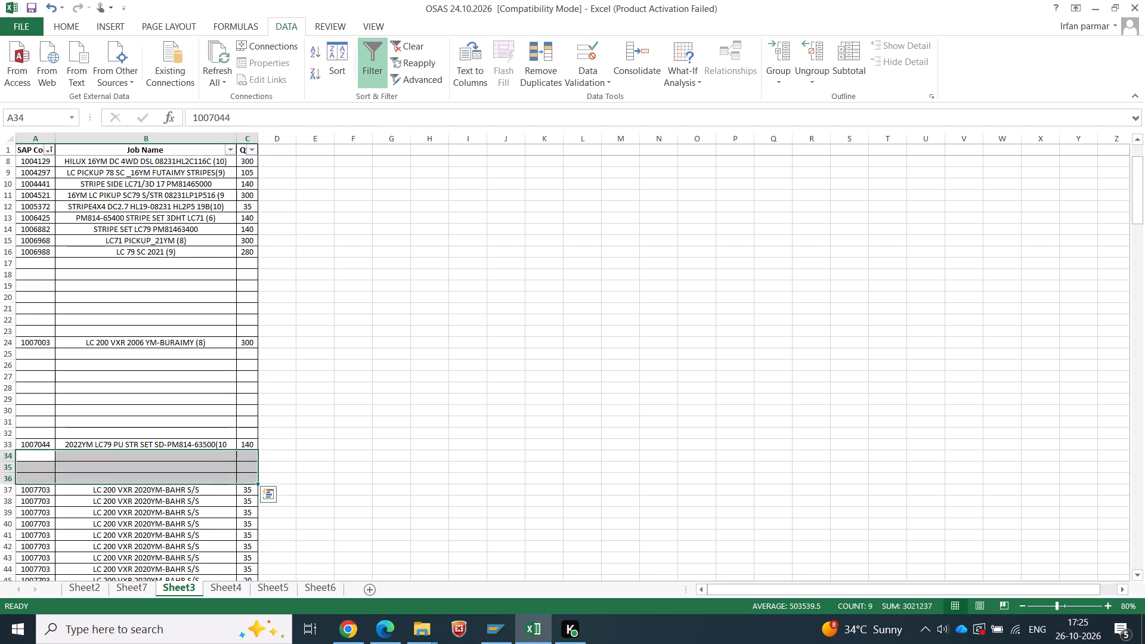
pyautogui.click(389, 441)
# Consolidate the 1007703 LC 200 VXR 2020YM-BAHR entries into row 37 with quantity 300, clearing the duplicate entries in rows 38 to 45.
pyautogui.scroll(-2, 391, 441)
pyautogui.moveTo(248, 420); pyautogui.dragTo(245, 444)
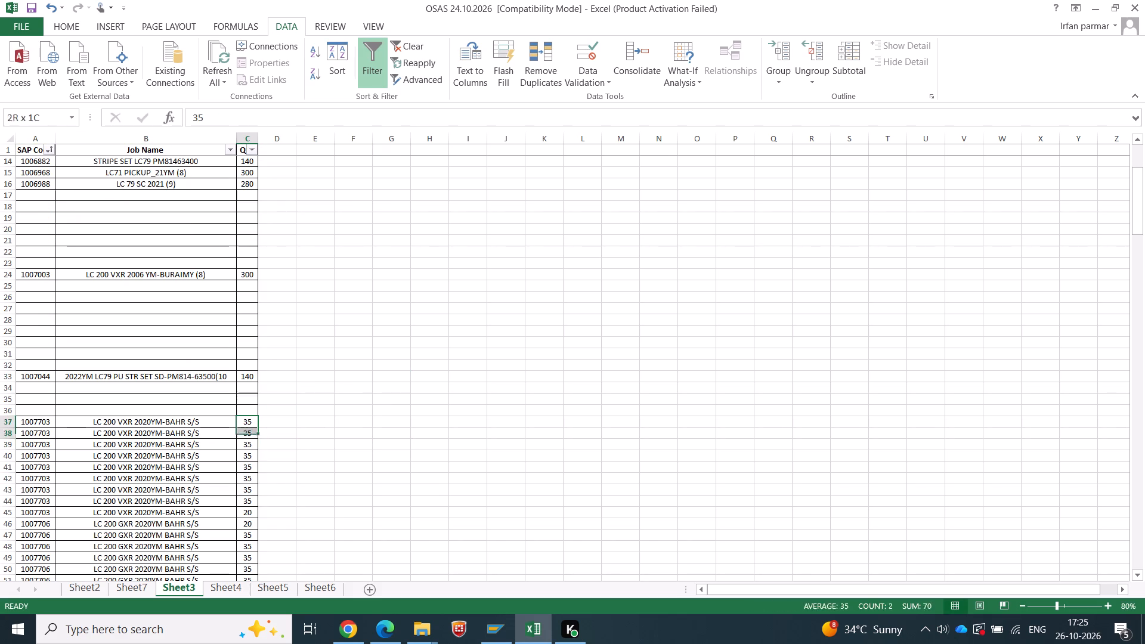
pyautogui.moveTo(245, 444); pyautogui.dragTo(239, 507)
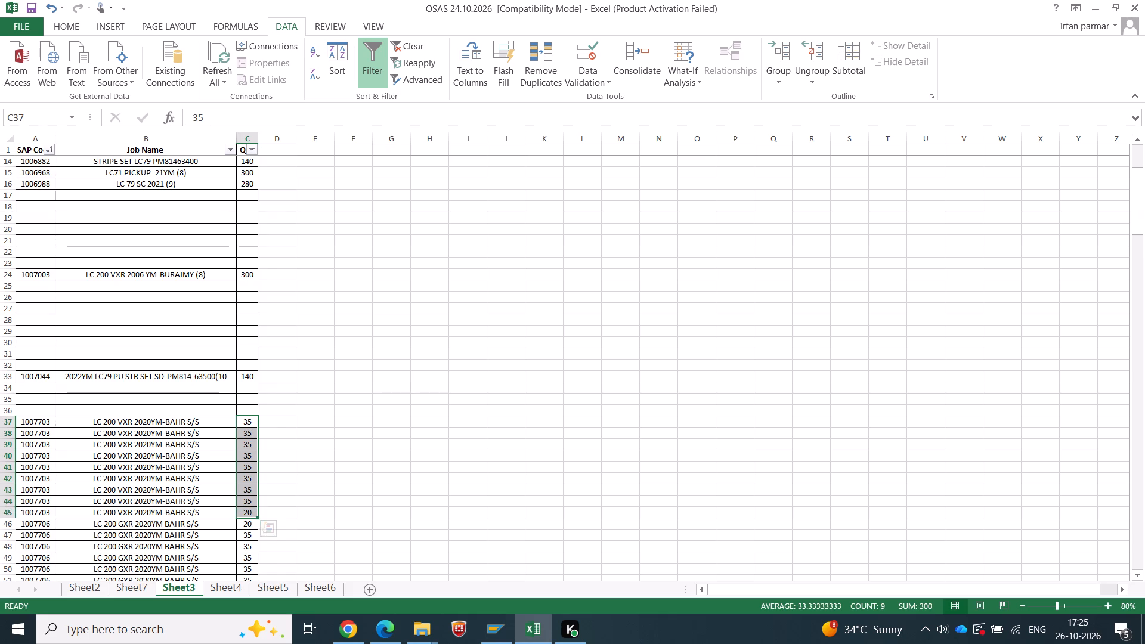
pyautogui.click(243, 422)
pyautogui.press('3')
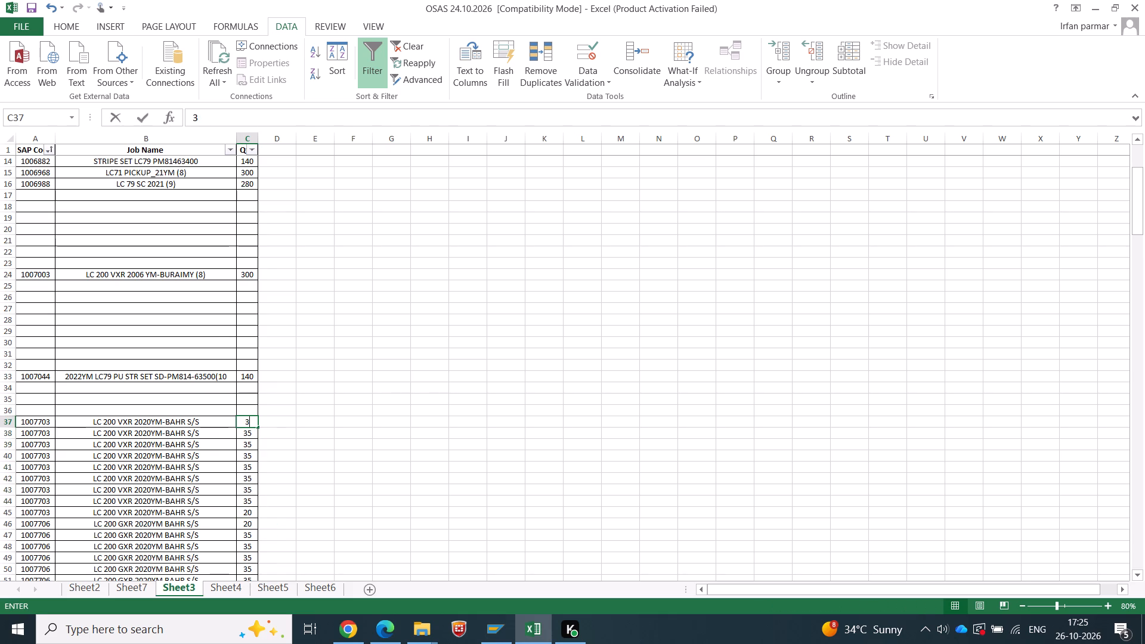
pyautogui.press('0')
pyautogui.press('0')
pyautogui.press('Tab')
pyautogui.moveTo(33, 436); pyautogui.dragTo(178, 460)
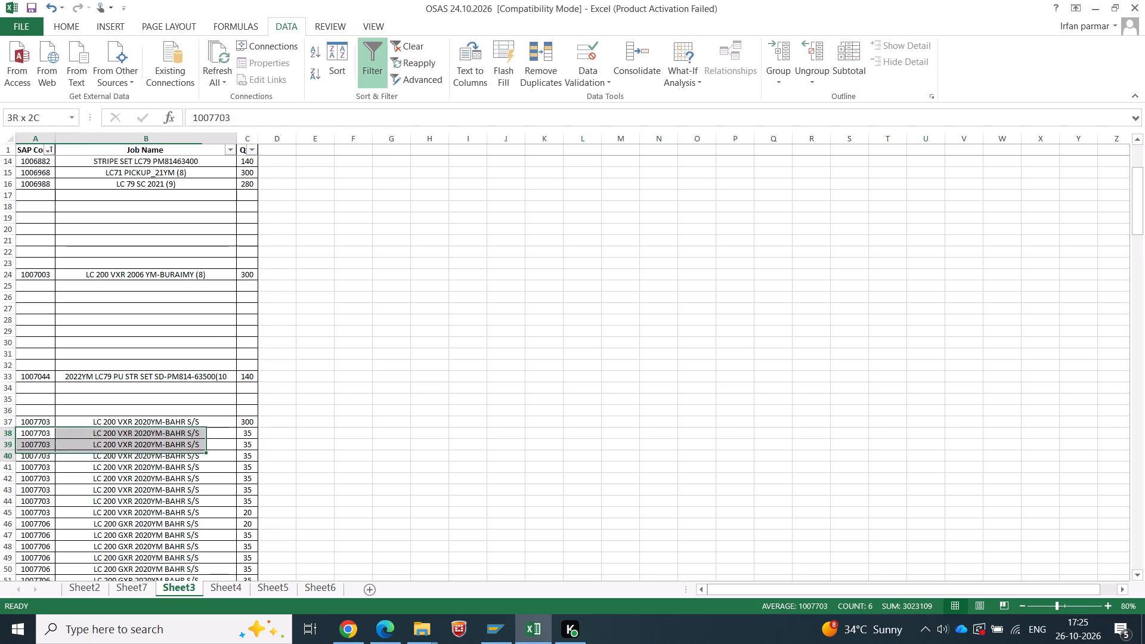
pyautogui.moveTo(178, 460); pyautogui.dragTo(247, 508)
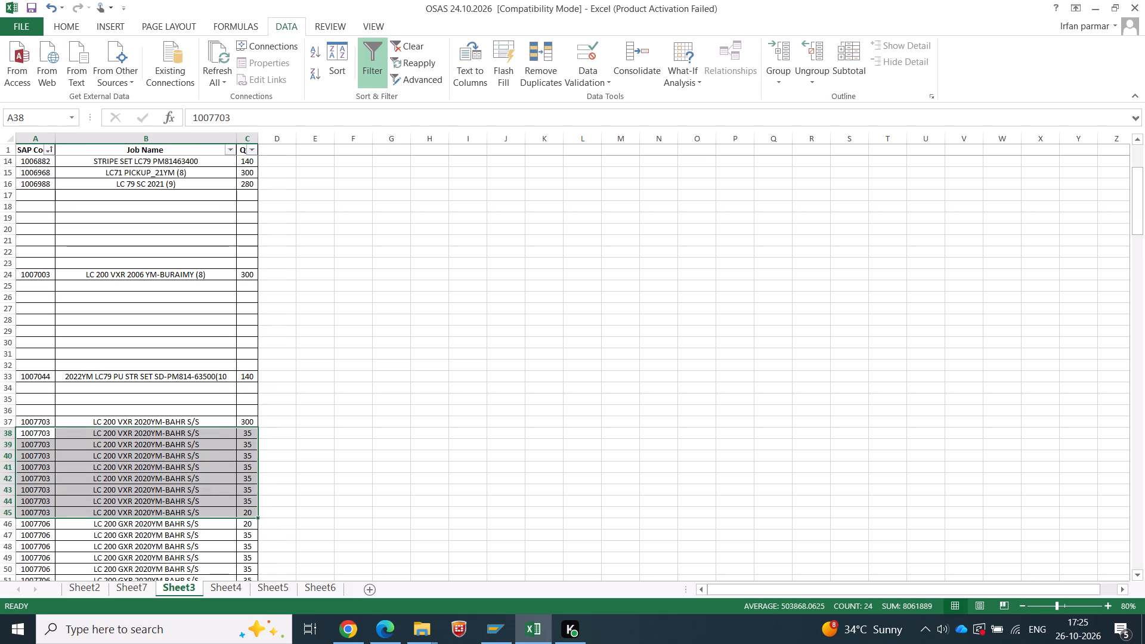
pyautogui.press('Delete')
pyautogui.click(305, 405)
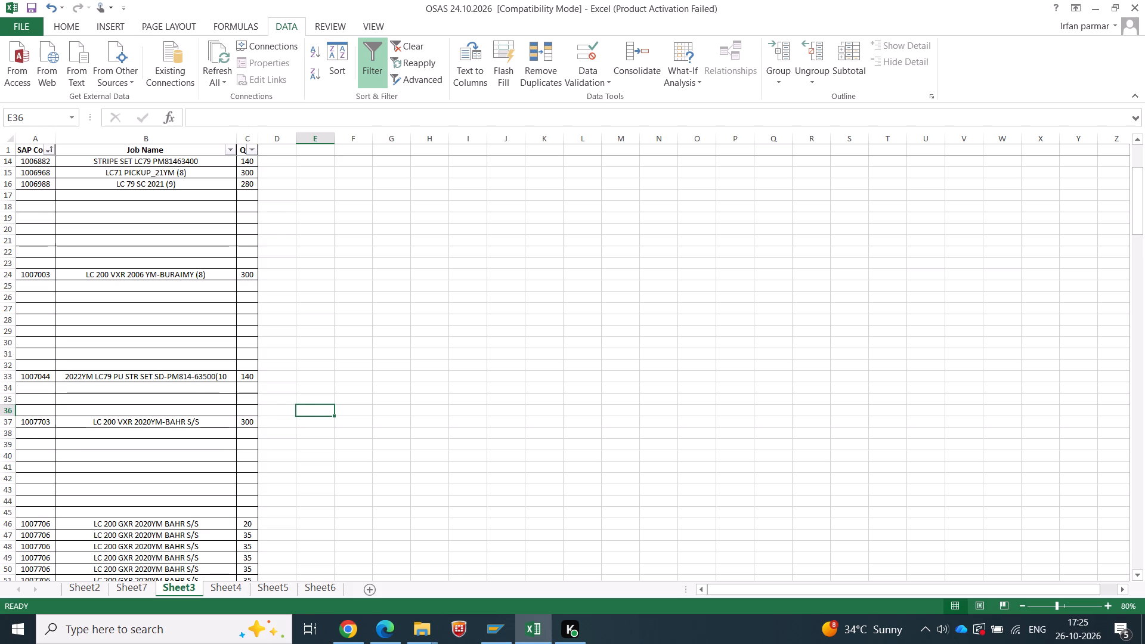
# Delete all the blank rows between the 1006988 and 1007703 entries so the items sit in consecutive rows.
pyautogui.moveTo(11, 196); pyautogui.dragTo(11, 261)
pyautogui.rightClick(1, 242)
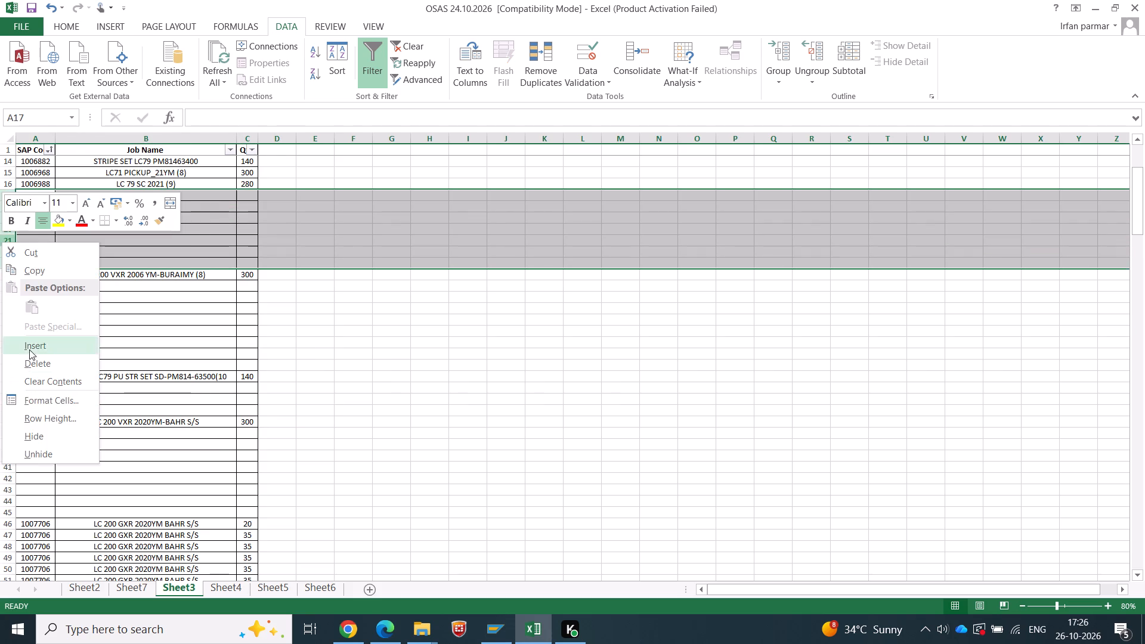
pyautogui.click(32, 361)
pyautogui.moveTo(9, 207); pyautogui.dragTo(10, 247)
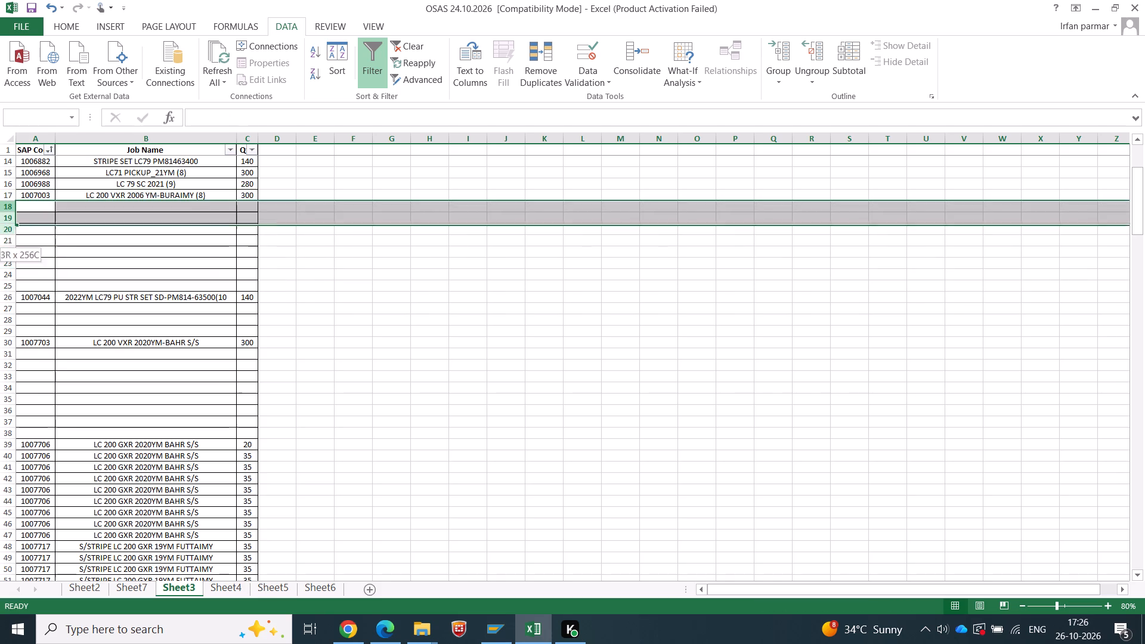
pyautogui.moveTo(10, 247); pyautogui.dragTo(12, 283)
pyautogui.press('F4')
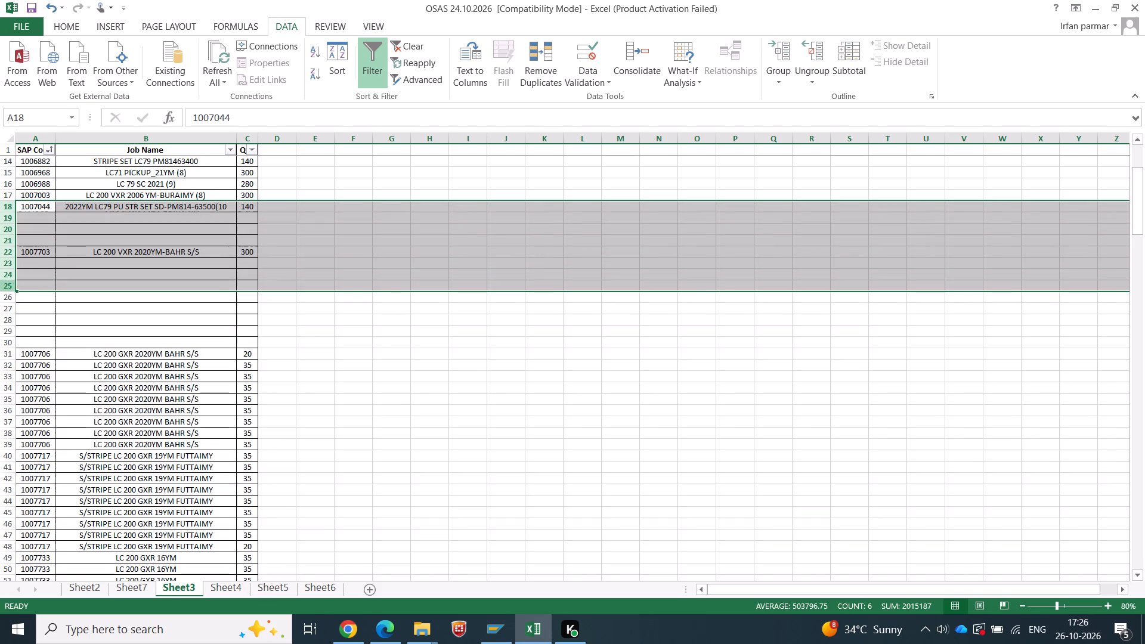
pyautogui.moveTo(6, 220); pyautogui.dragTo(8, 239)
pyautogui.press('F4')
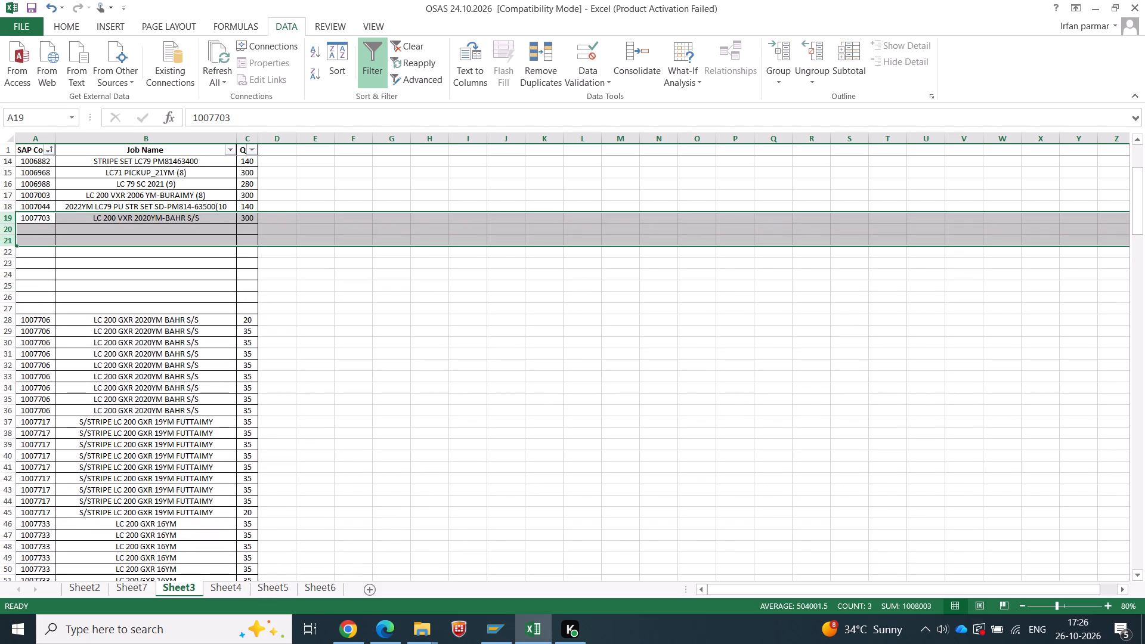
# Consolidate the 1007706 LC 200 GXR 2020YM BAHR entries into row 28 with quantity 300, clearing the duplicate entries in rows 29 to 36.
pyautogui.moveTo(251, 320); pyautogui.dragTo(259, 416)
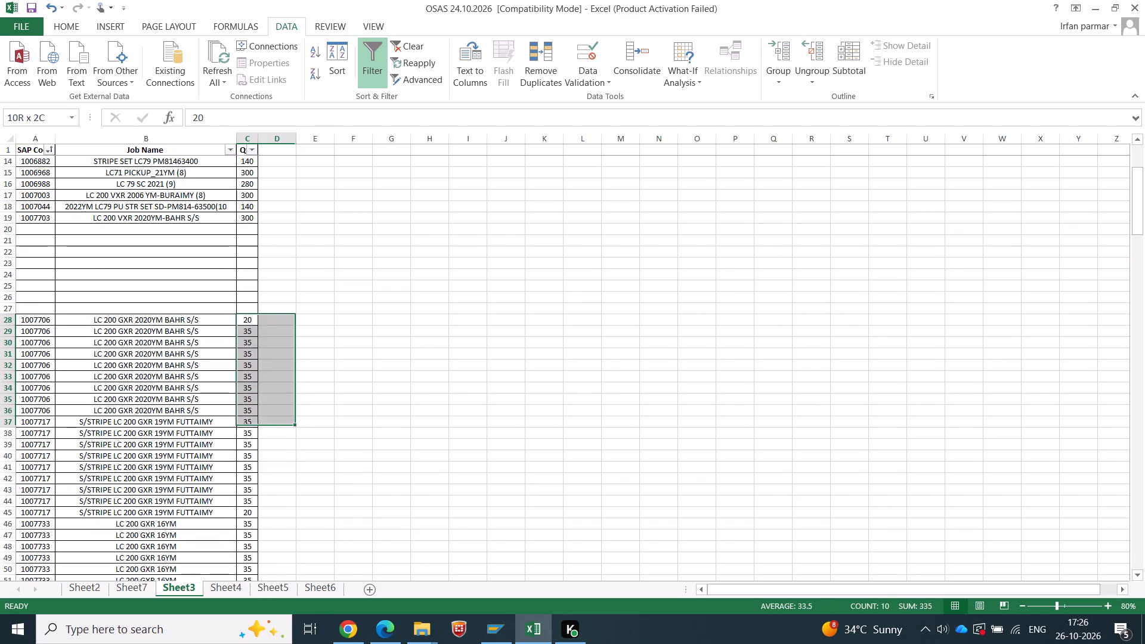
pyautogui.moveTo(259, 416); pyautogui.dragTo(253, 405)
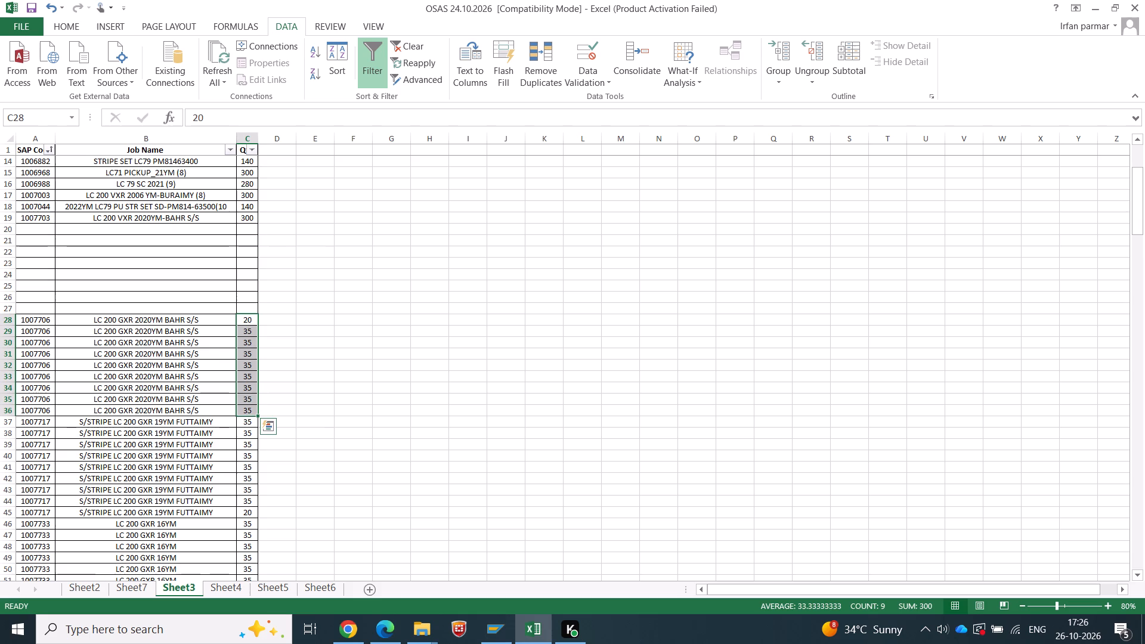
pyautogui.click(242, 318)
pyautogui.press('3')
pyautogui.write('00')
pyautogui.press('Tab')
pyautogui.moveTo(25, 331); pyautogui.dragTo(206, 394)
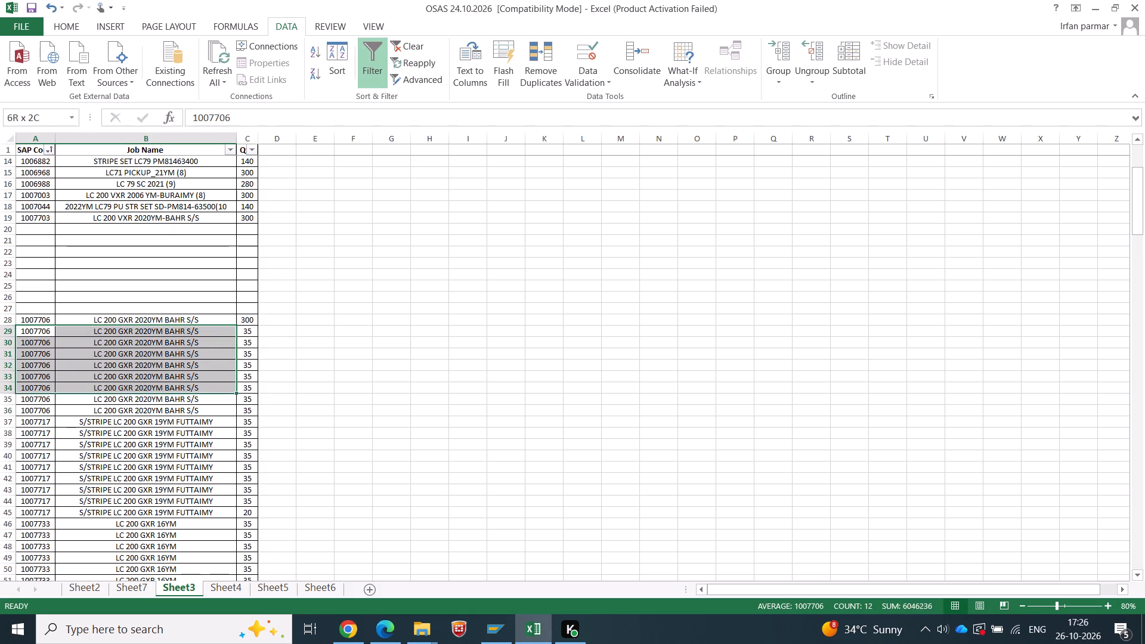
pyautogui.moveTo(206, 394); pyautogui.dragTo(240, 408)
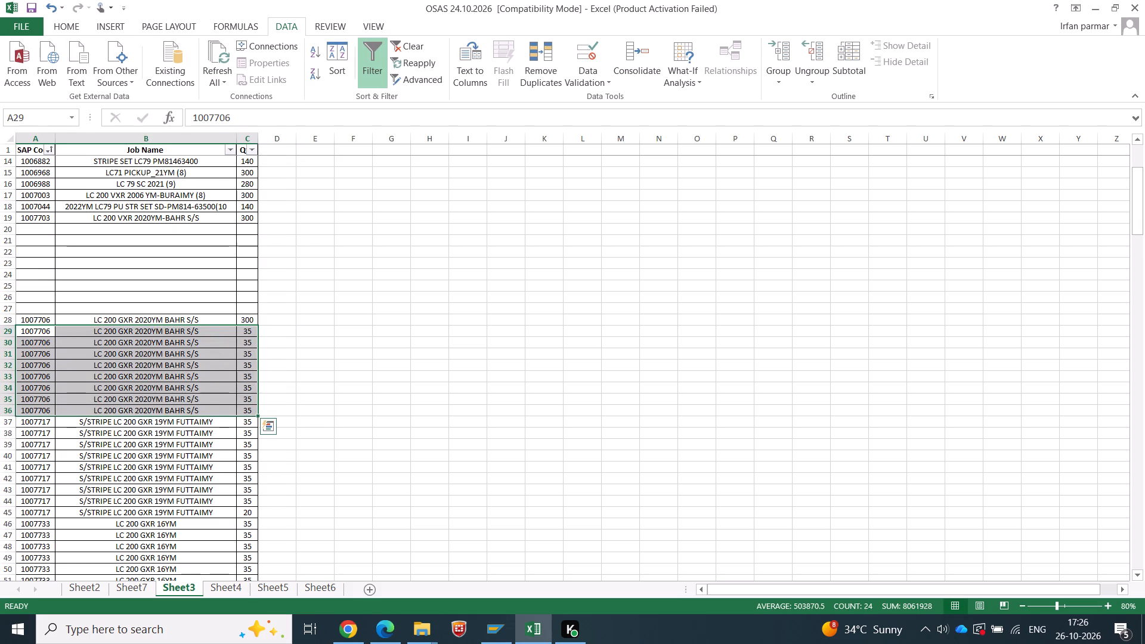
pyautogui.press('Delete')
pyautogui.click(357, 386)
# Consolidate the 1007717 LC 200 GXR 19YM FUTTAIMY entries into row 37 with quantity 300, clearing the duplicate entries in rows 38 to 45.
pyautogui.moveTo(247, 425); pyautogui.dragTo(247, 427)
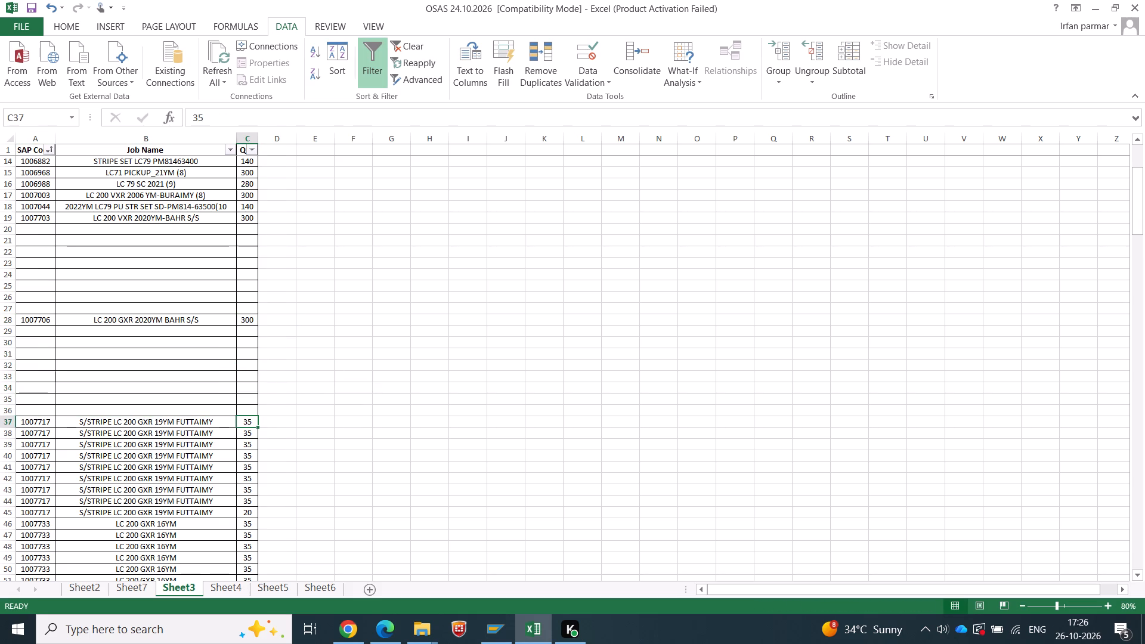
pyautogui.moveTo(247, 427); pyautogui.dragTo(247, 507)
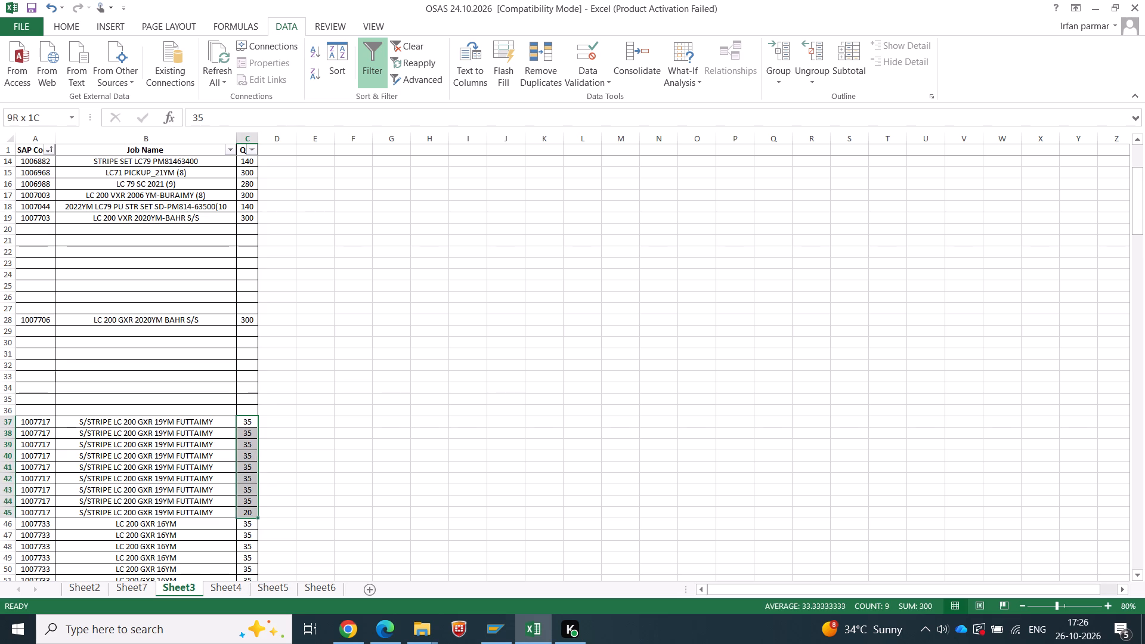
pyautogui.click(249, 420)
pyautogui.press('3')
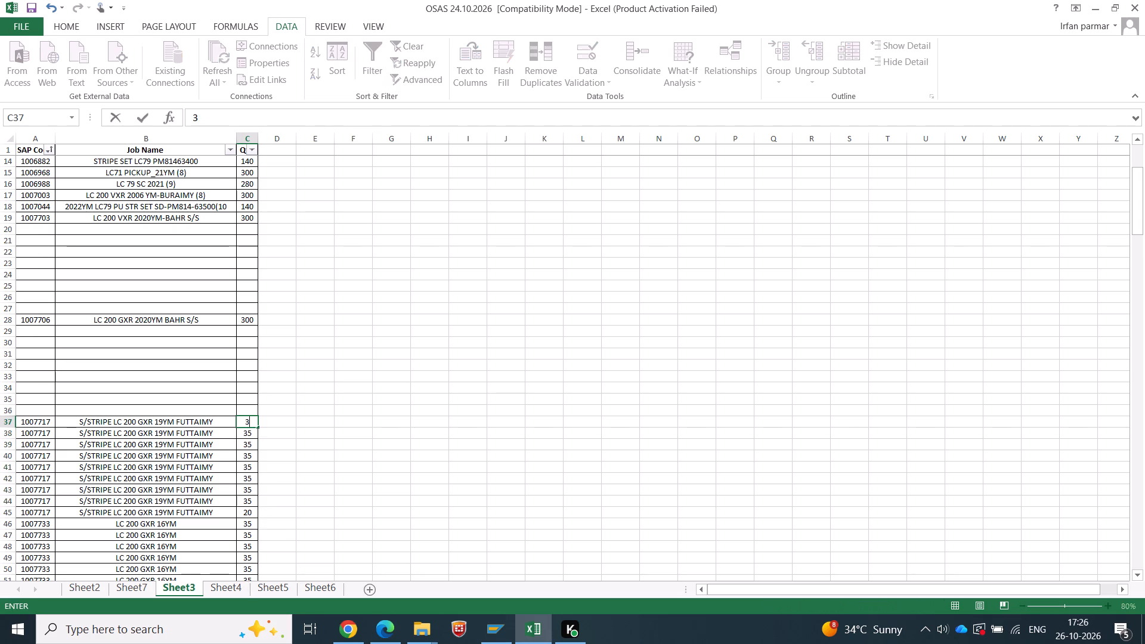
pyautogui.press('0')
pyautogui.press('0')
pyautogui.press('Tab')
pyautogui.moveTo(40, 430); pyautogui.dragTo(225, 502)
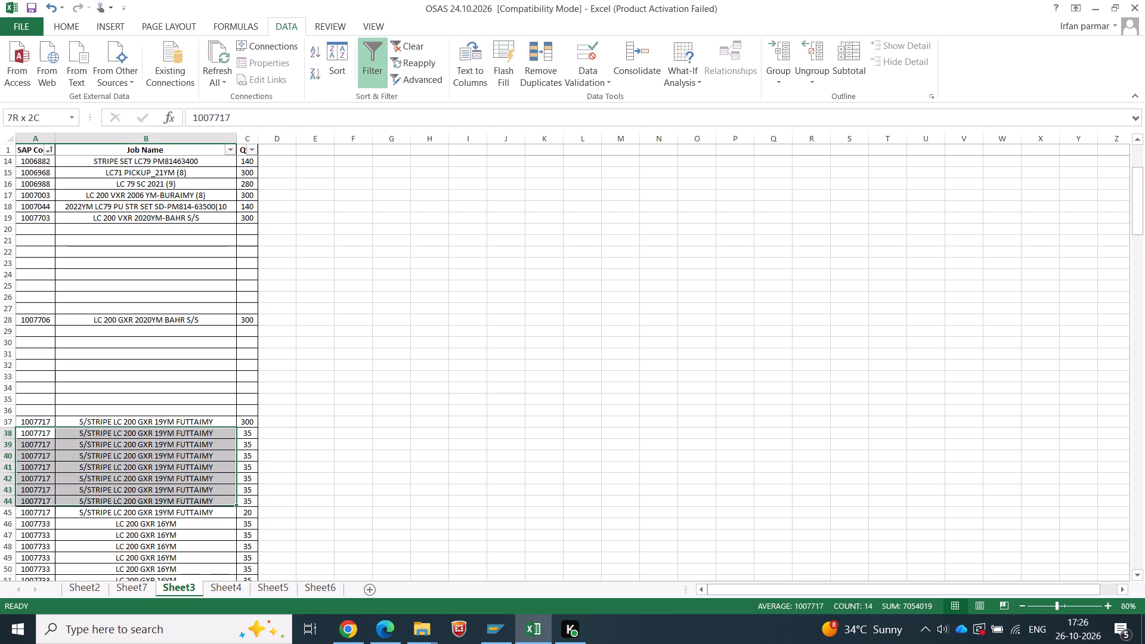
pyautogui.moveTo(225, 502); pyautogui.dragTo(246, 515)
pyautogui.press('Delete')
pyautogui.click(367, 450)
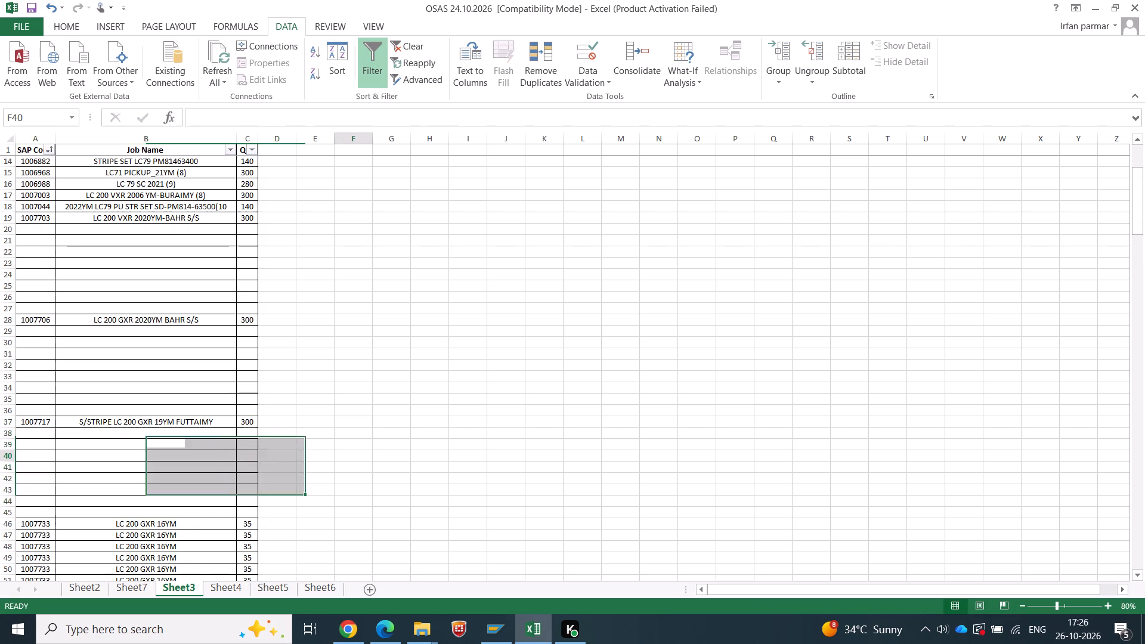
# Consolidate the 1007733 LC 200 GXR 16YM entries into row 46 with quantity 300, clearing the duplicate entries in rows 47 to 54.
pyautogui.scroll(-4, 369, 446)
pyautogui.moveTo(248, 388); pyautogui.dragTo(249, 479)
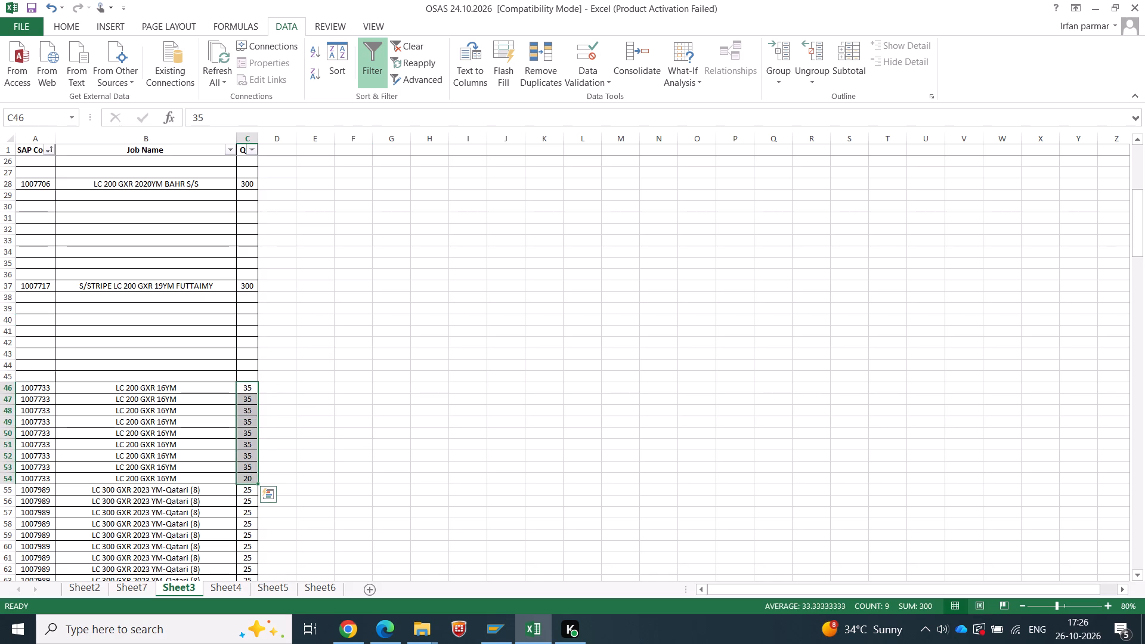
pyautogui.click(245, 389)
pyautogui.press('3')
pyautogui.press('0')
pyautogui.press('0')
pyautogui.press('Tab')
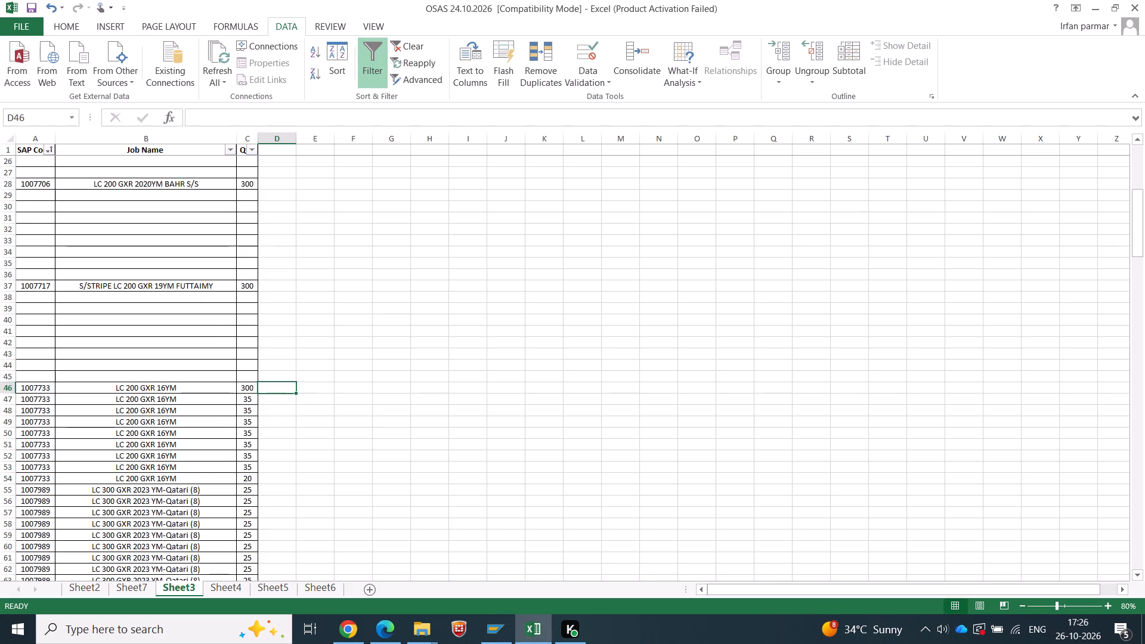
pyautogui.moveTo(36, 403); pyautogui.dragTo(249, 480)
pyautogui.press('Delete')
pyautogui.click(346, 387)
# Delete all the blank rows between the 1007703 and 1007733 entries so the items sit in consecutive rows.
pyautogui.scroll(2, 304, 388)
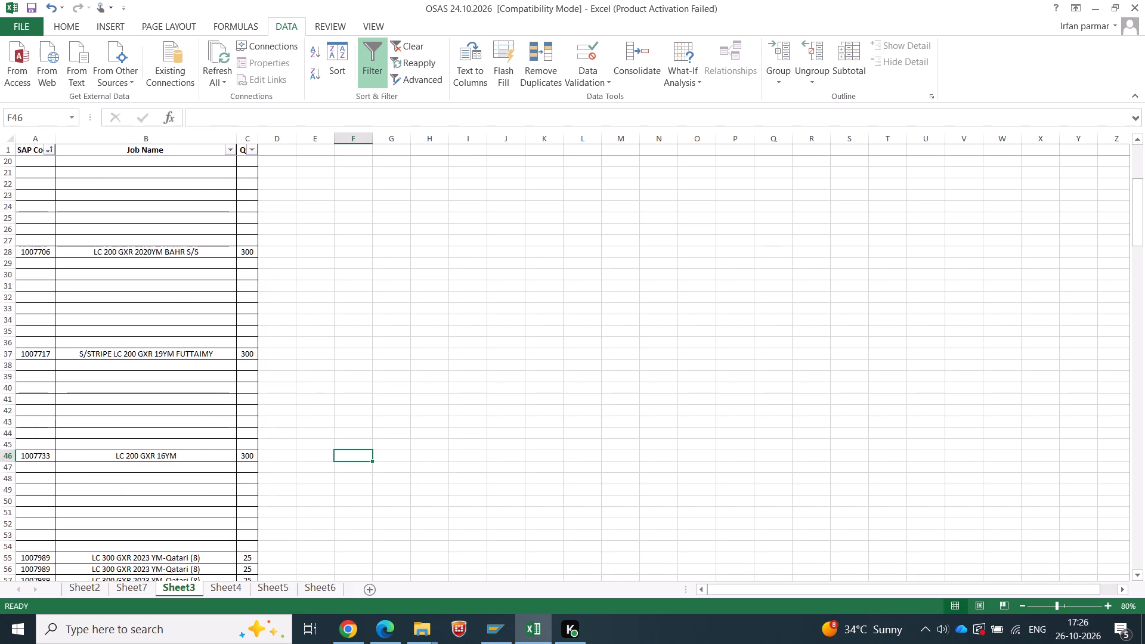
pyautogui.scroll(3, 304, 380)
pyautogui.moveTo(11, 265); pyautogui.dragTo(14, 331)
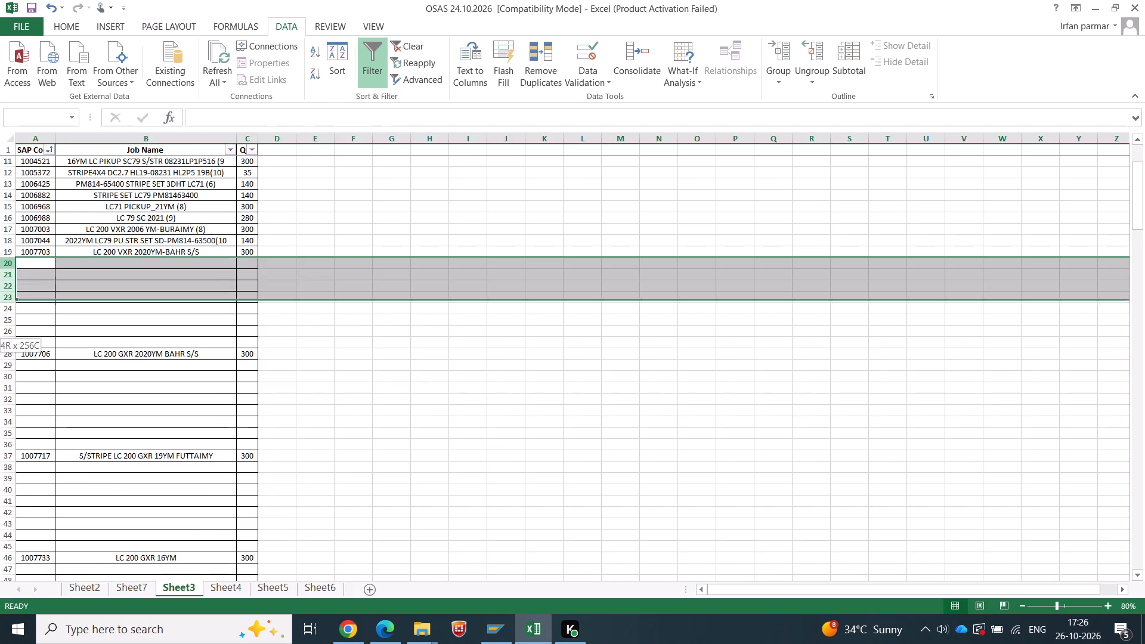
pyautogui.moveTo(14, 331); pyautogui.dragTo(14, 342)
pyautogui.rightClick(14, 317)
pyautogui.click(49, 442)
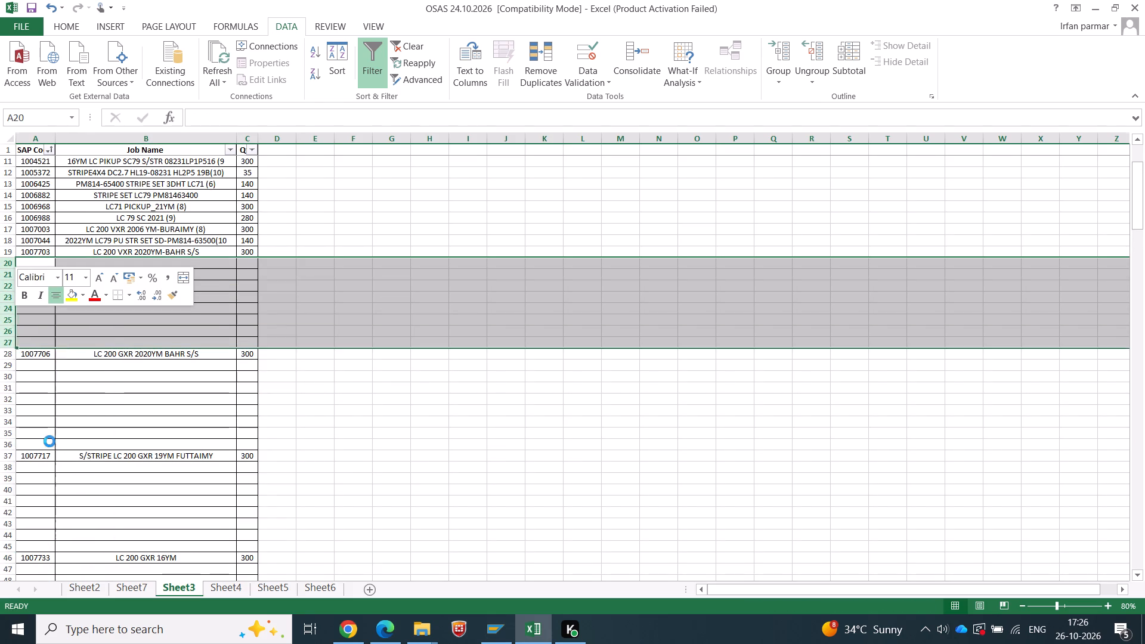
pyautogui.moveTo(11, 277); pyautogui.dragTo(5, 354)
pyautogui.press('F4')
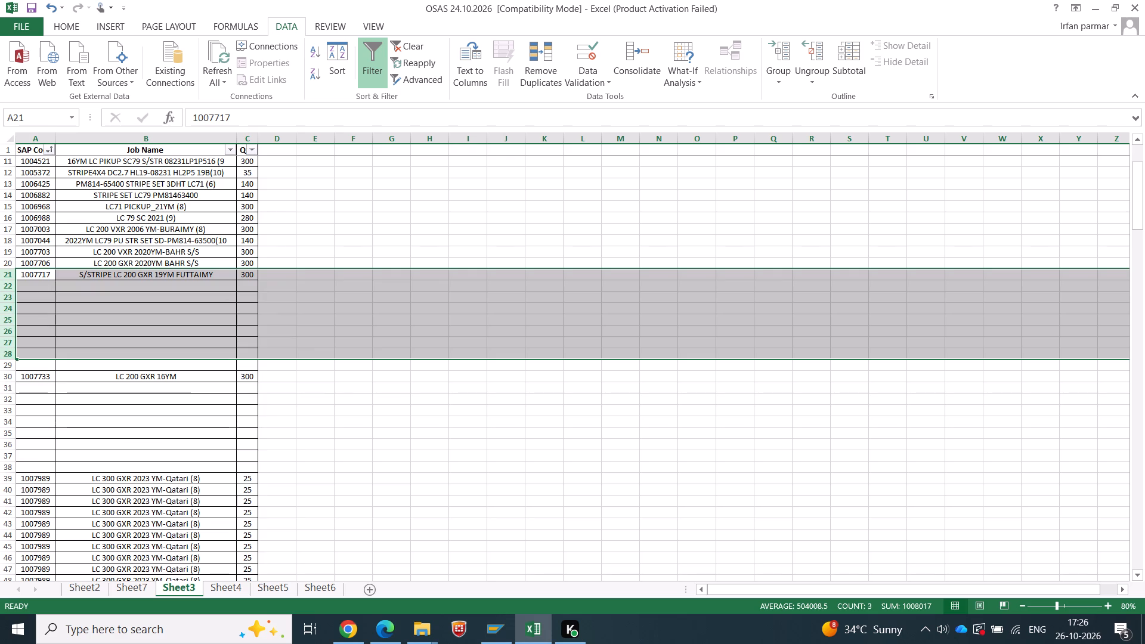
pyautogui.moveTo(10, 284); pyautogui.dragTo(10, 363)
pyautogui.press('F4')
pyautogui.click(279, 428)
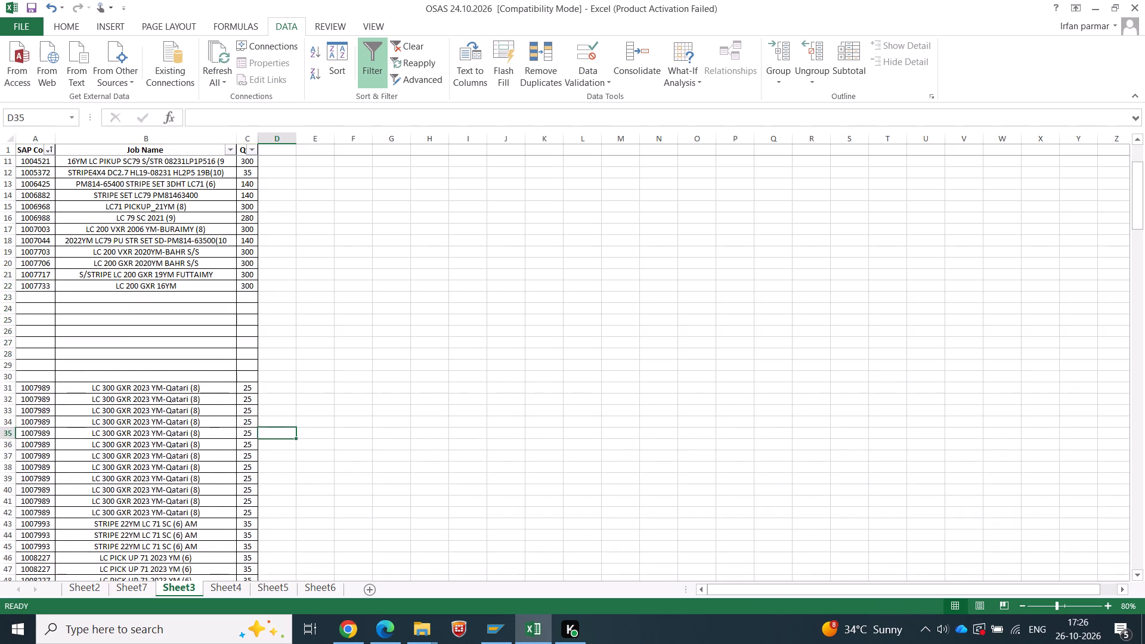
# Consolidate the 1007989 LC 300 GXR 2023 YM-Qatari entries into row 31 with quantity 300, clearing the duplicate entries in rows 32 to 42.
pyautogui.moveTo(249, 387); pyautogui.dragTo(249, 515)
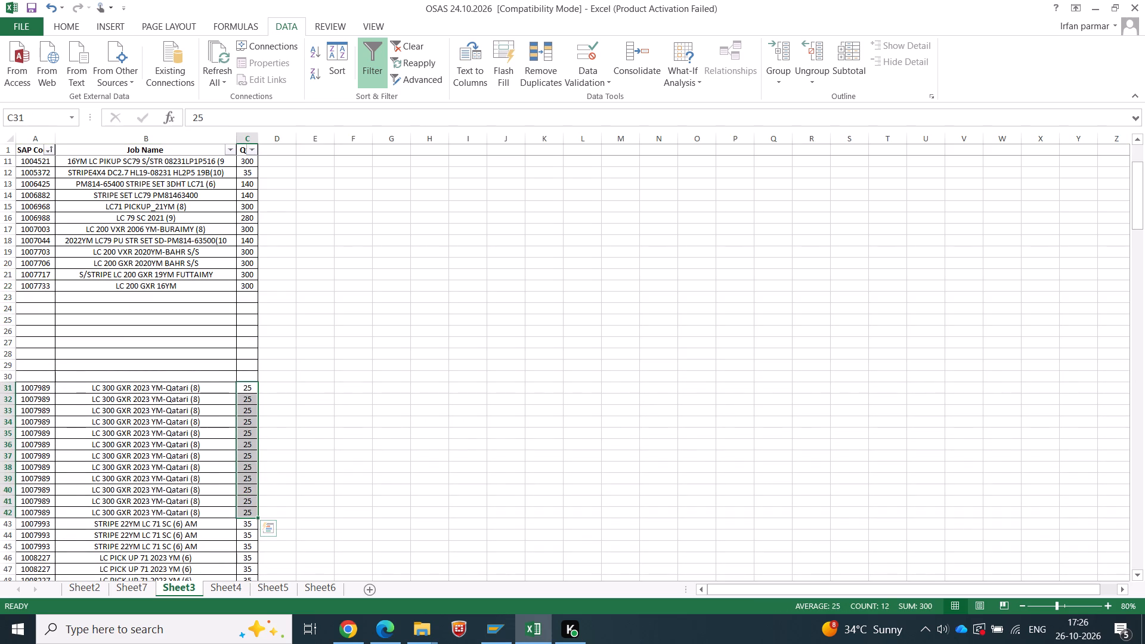
pyautogui.click(252, 390)
pyautogui.press('3')
pyautogui.write('00')
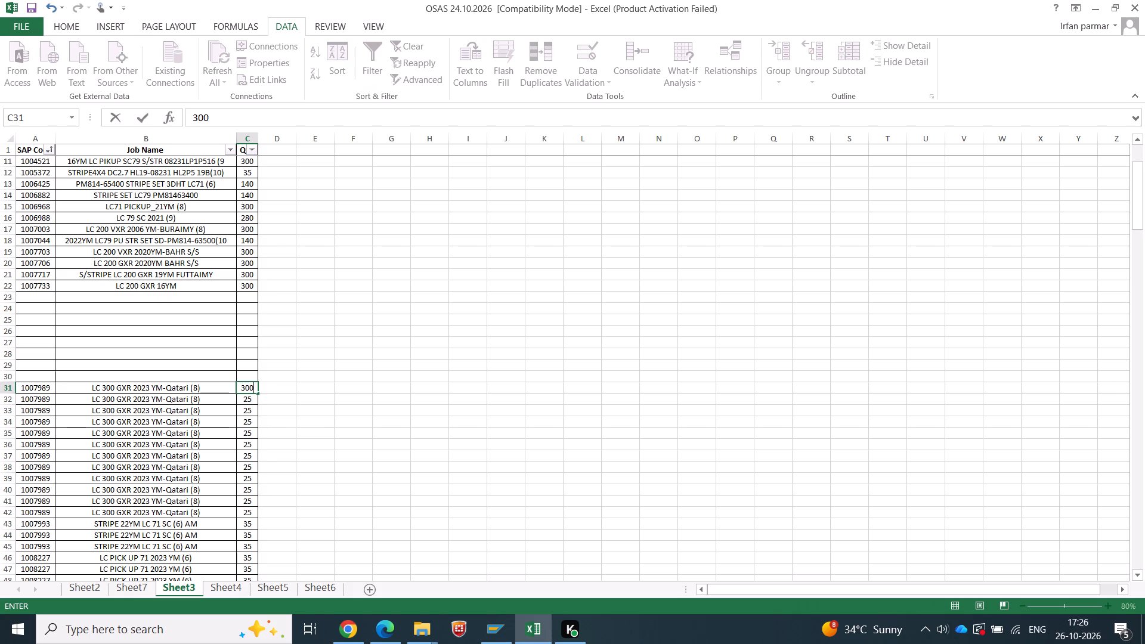
pyautogui.press('Tab')
pyautogui.moveTo(29, 398); pyautogui.dragTo(258, 512)
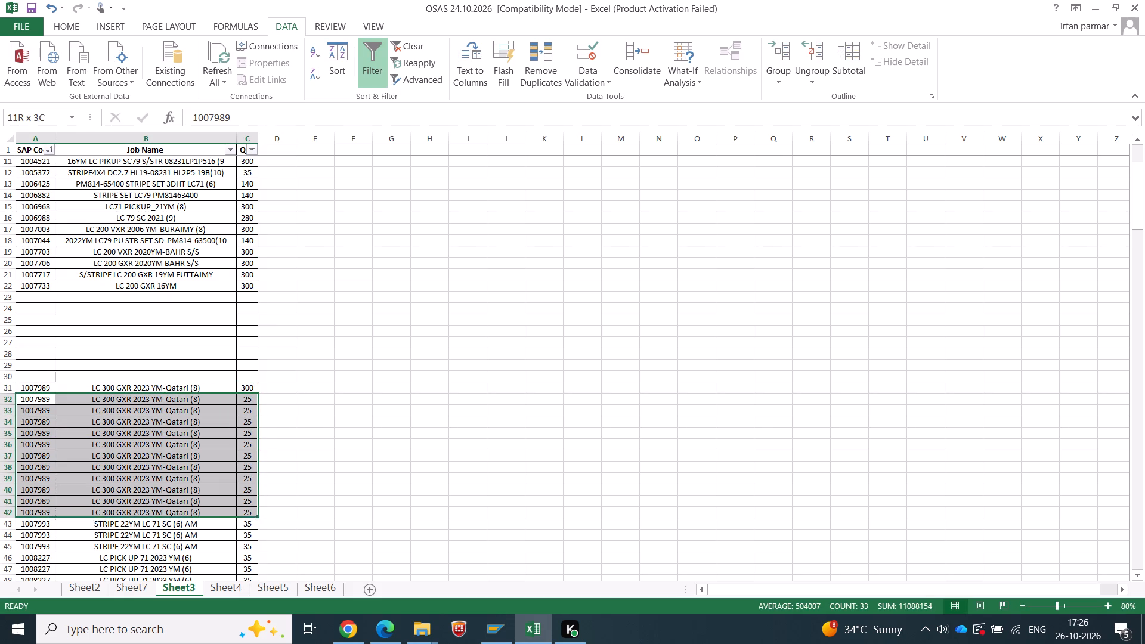
pyautogui.moveTo(258, 512); pyautogui.dragTo(258, 514)
pyautogui.press('Delete')
pyautogui.click(408, 450)
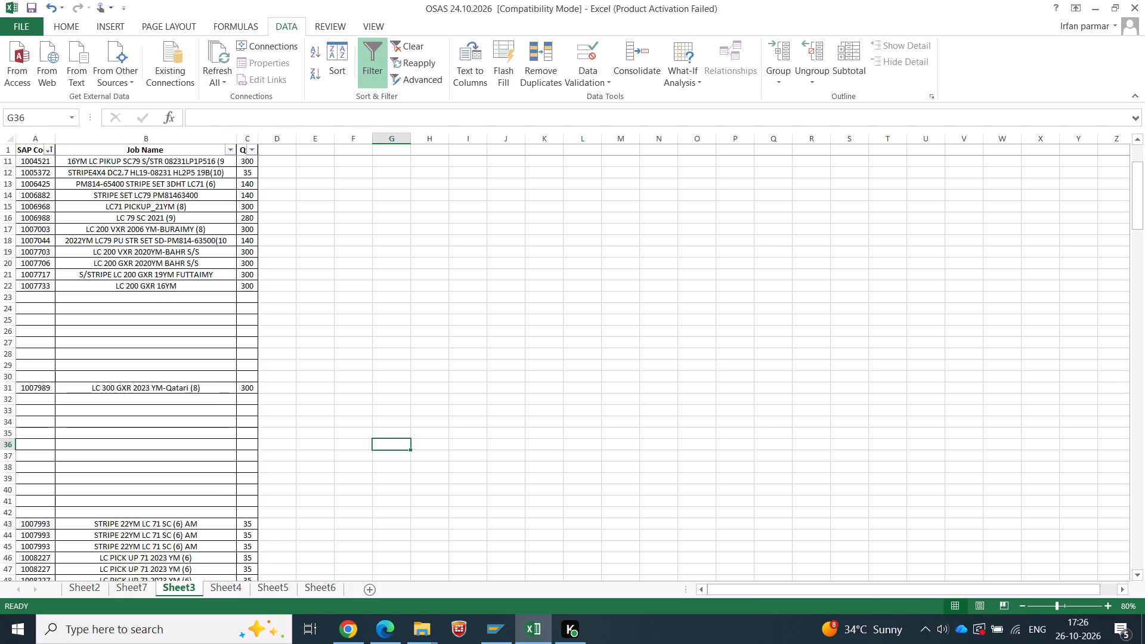
# Consolidate the 1007993 STRIPE 22YM LC 71 SC entries into row 43 with quantity 105, clearing the duplicate entries in rows 44 and 45.
pyautogui.scroll(-4, 276, 460)
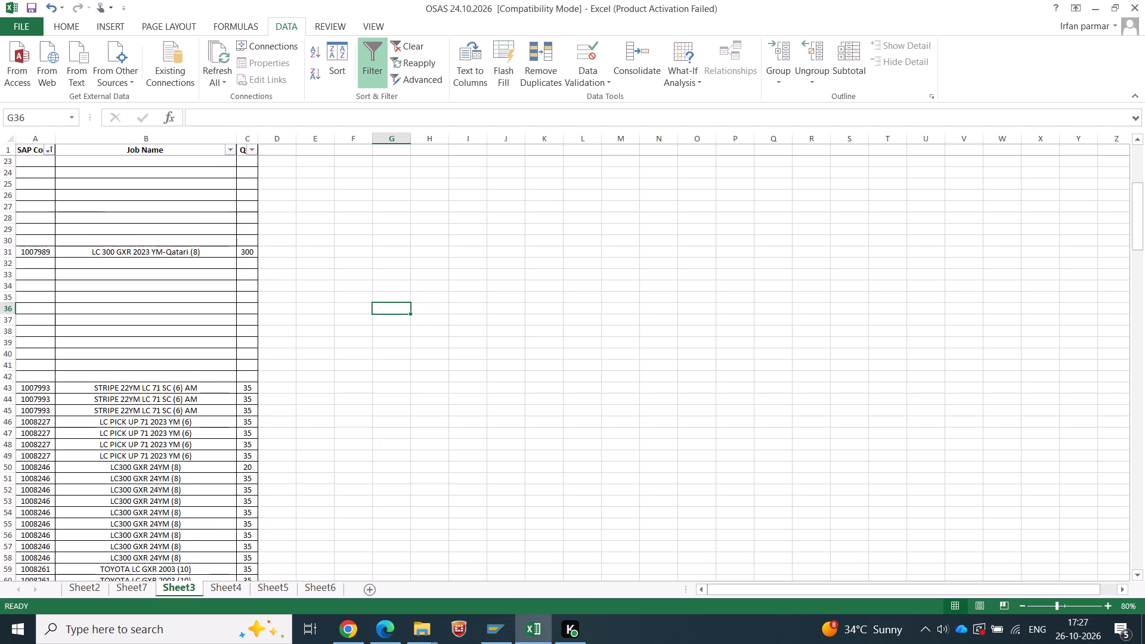
pyautogui.moveTo(250, 384); pyautogui.dragTo(252, 407)
pyautogui.click(237, 386)
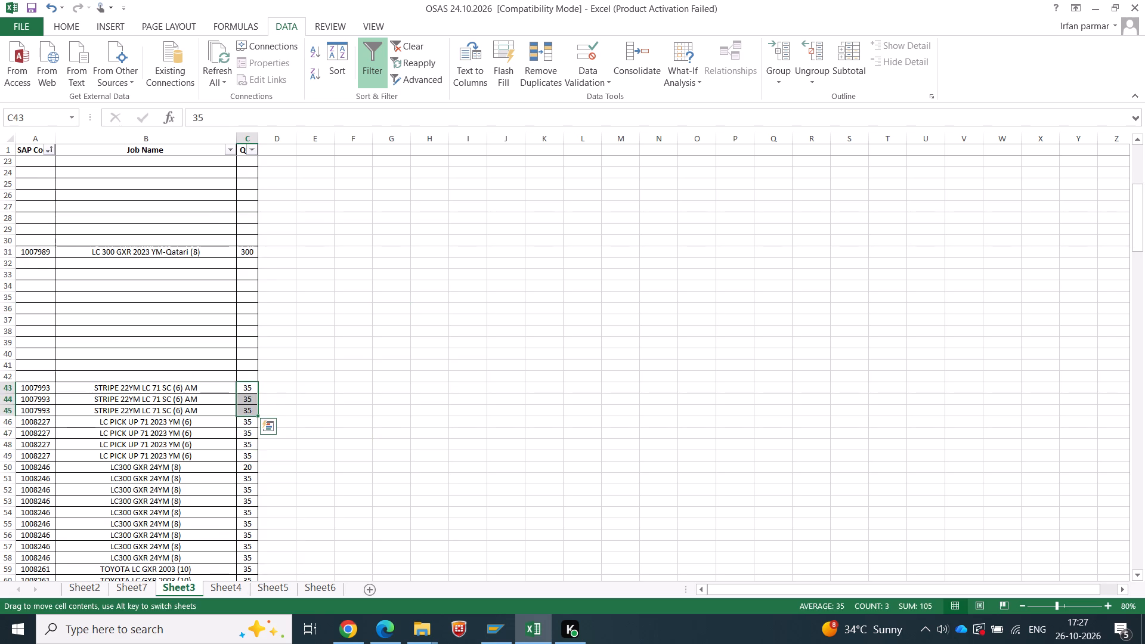
pyautogui.click(250, 386)
pyautogui.write('105')
pyautogui.press('Tab')
pyautogui.moveTo(54, 401); pyautogui.dragTo(214, 411)
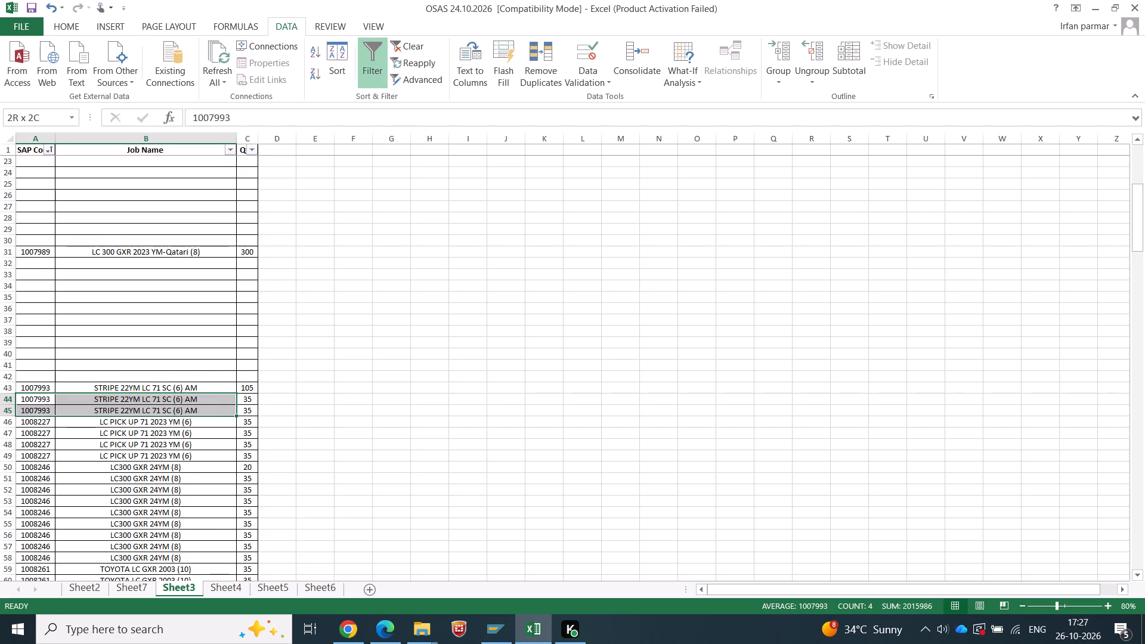
pyautogui.moveTo(214, 411); pyautogui.dragTo(246, 409)
pyautogui.press('Delete')
pyautogui.click(406, 415)
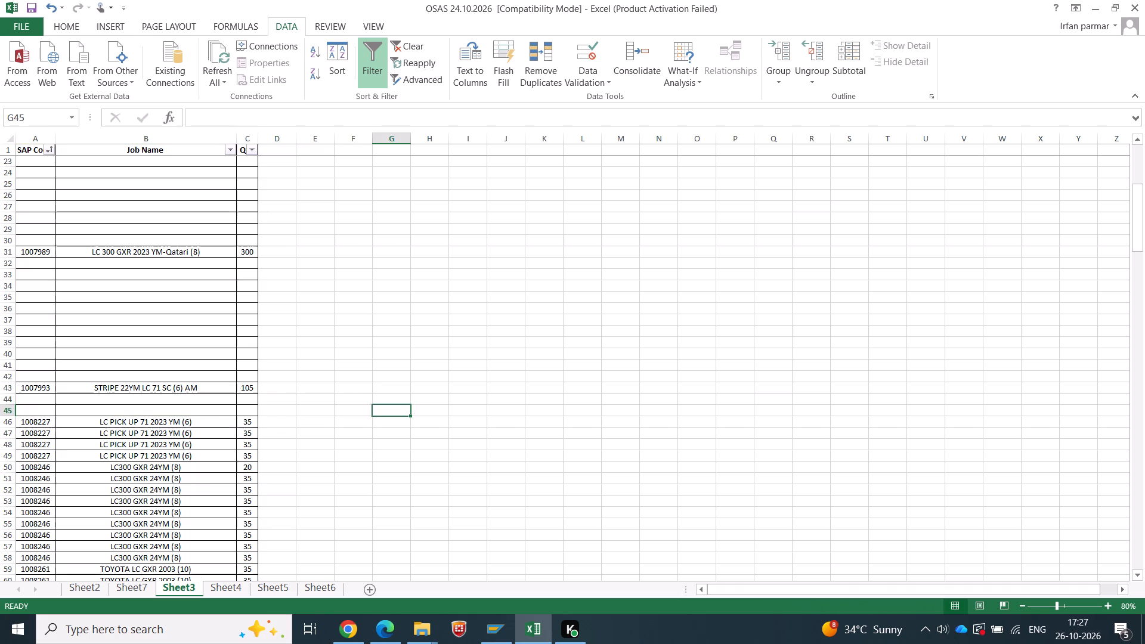
# Consolidate the 1008227 LC PICK UP 71 2023 YM entries into row 46 with quantity 140, clearing the duplicate entries in rows 47 to 49.
pyautogui.moveTo(244, 419); pyautogui.dragTo(249, 459)
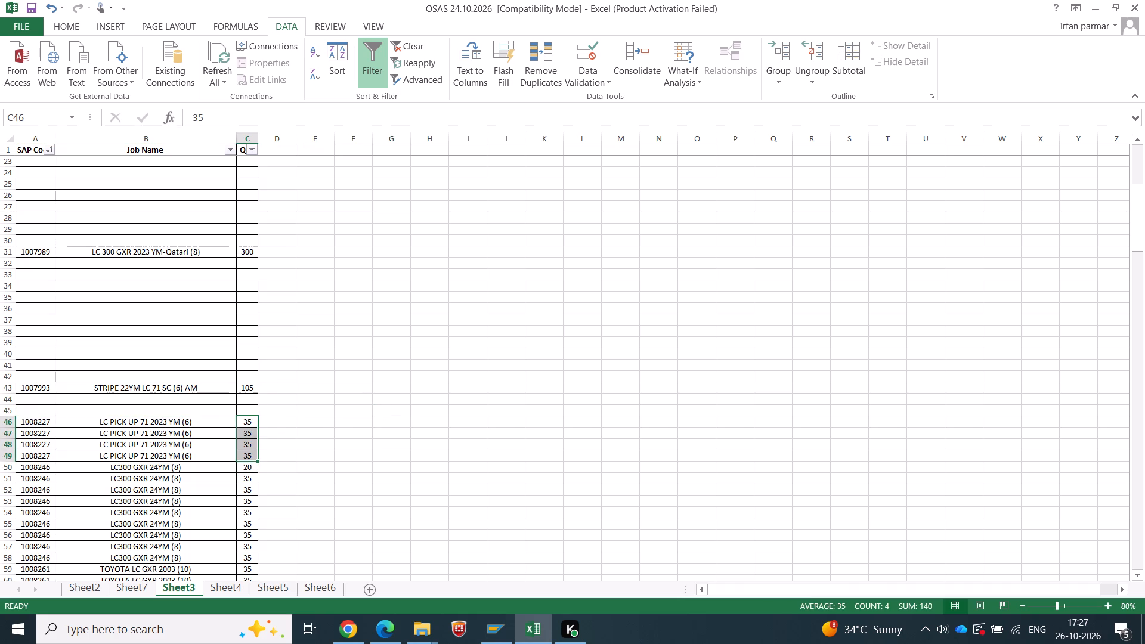
pyautogui.click(250, 422)
pyautogui.write('140')
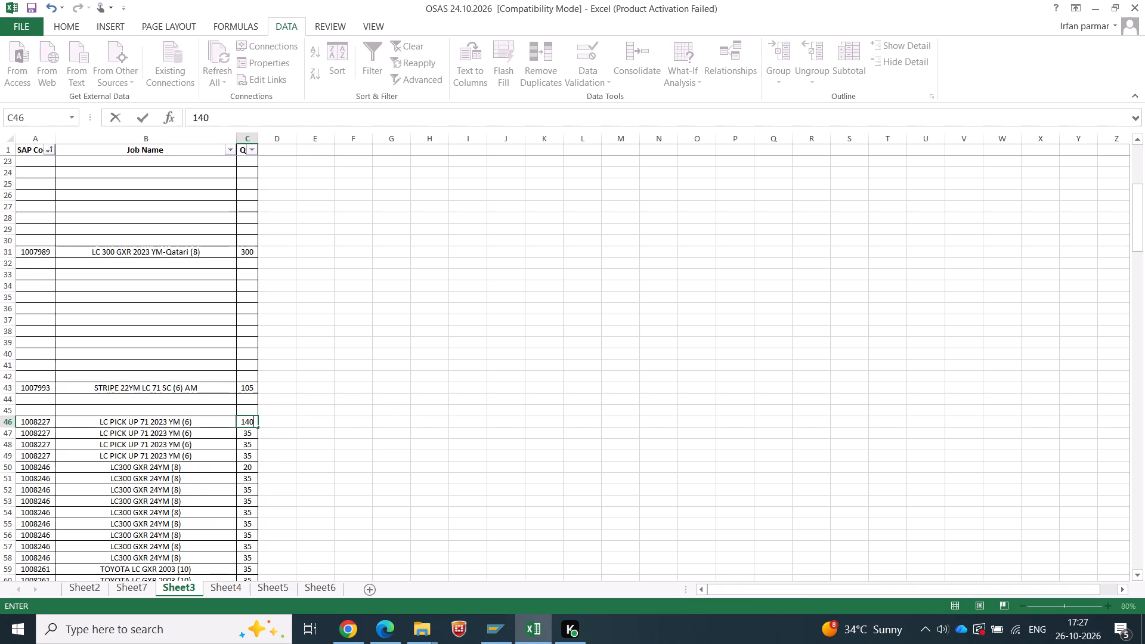
pyautogui.press('Tab')
pyautogui.moveTo(39, 432); pyautogui.dragTo(251, 453)
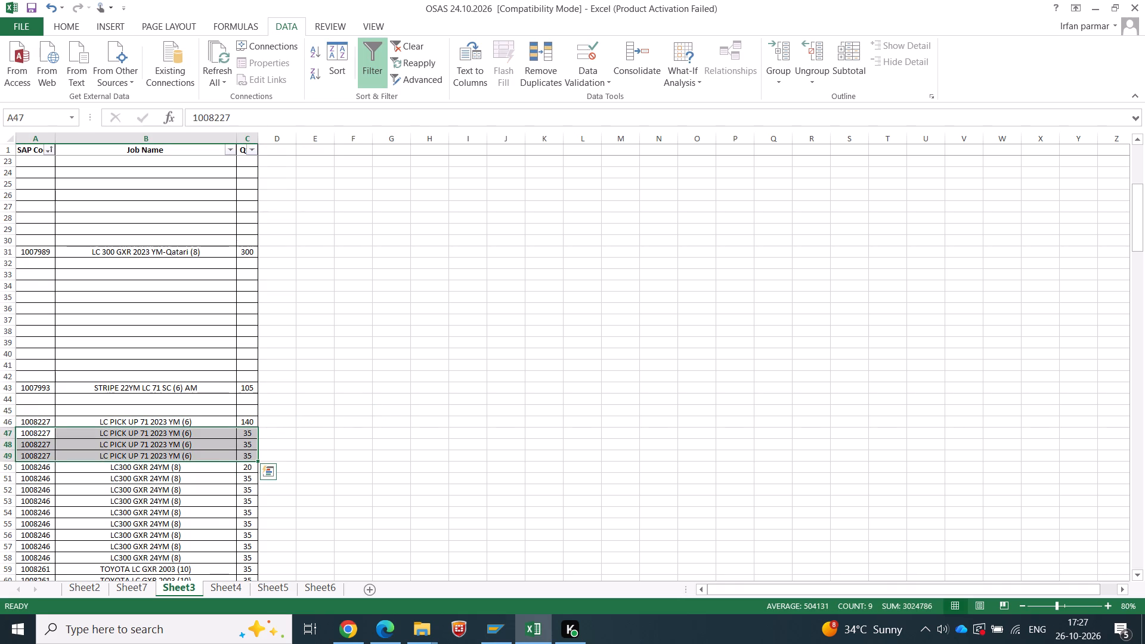
pyautogui.press('Delete')
pyautogui.click(376, 479)
# Consolidate the 1008246 LC300 GXR 24YM entries into row 50 with quantity 300, clearing the duplicate entries in rows 51 to 58.
pyautogui.scroll(-3, 376, 479)
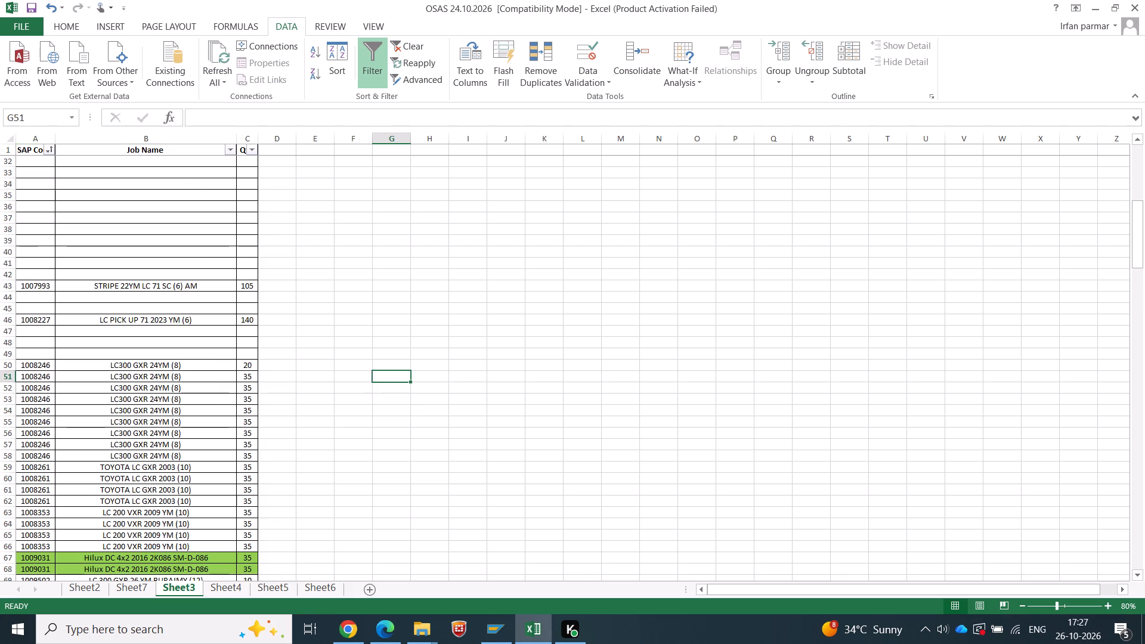
pyautogui.moveTo(250, 365); pyautogui.dragTo(252, 451)
pyautogui.click(245, 366)
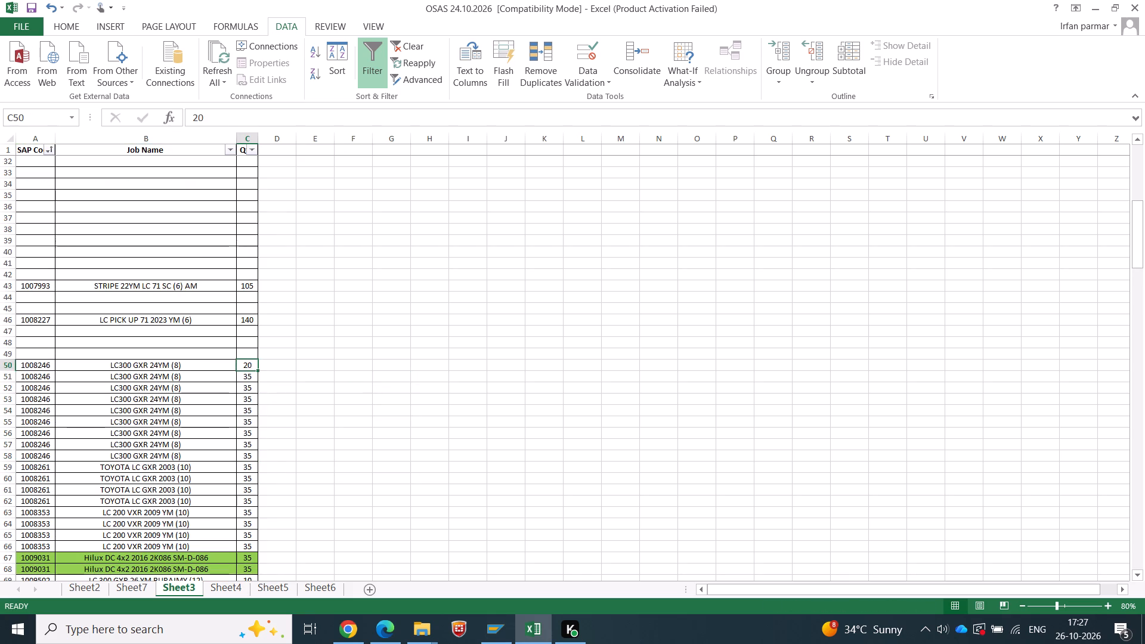
pyautogui.press('3')
pyautogui.press('0')
pyautogui.press('0')
pyautogui.press('Tab')
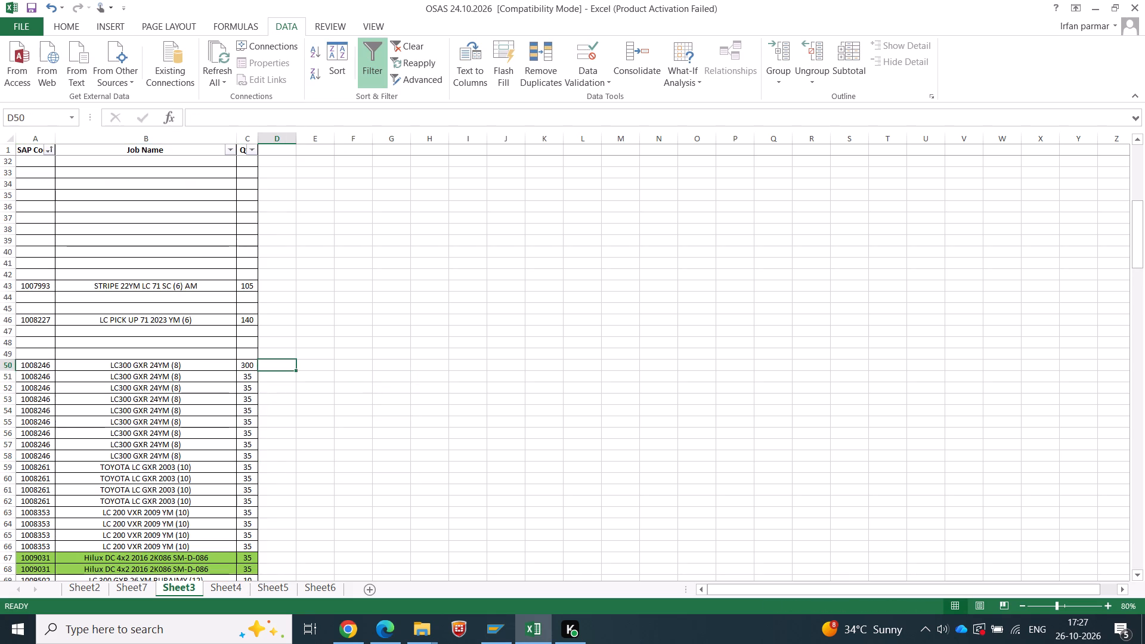
pyautogui.moveTo(42, 379); pyautogui.dragTo(245, 456)
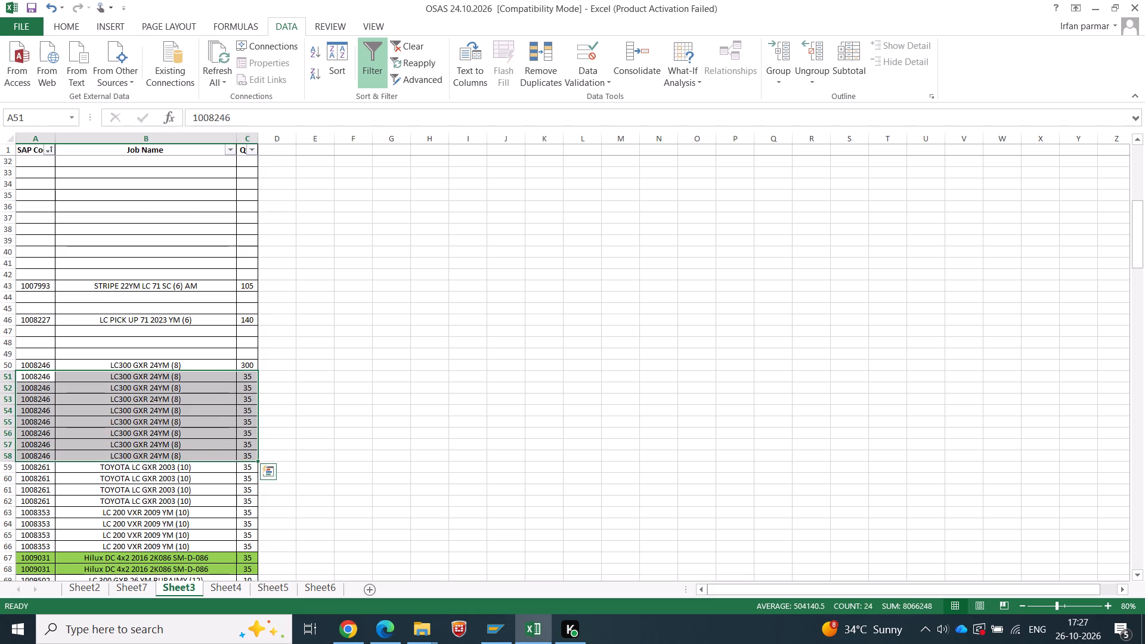
pyautogui.press('Delete')
pyautogui.click(363, 434)
# Consolidate the 1008261 TOYOTA LC GXR 2003 entries into row 59 with quantity 140, clearing the duplicate entries in rows 60 to 62.
pyautogui.scroll(-3, 205, 459)
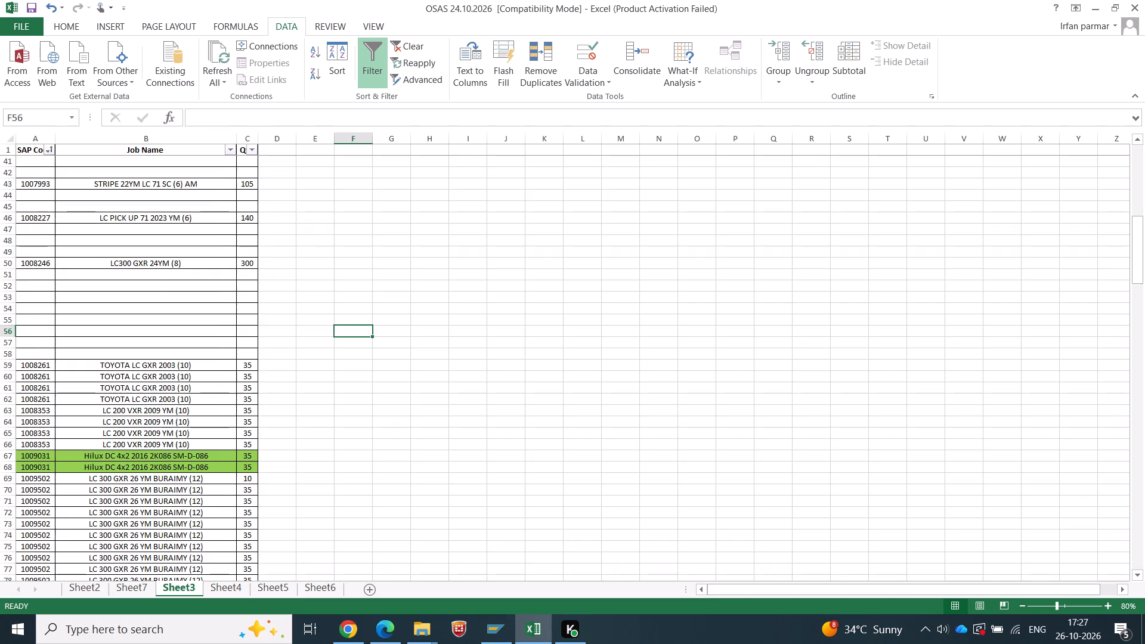
pyautogui.moveTo(249, 365); pyautogui.dragTo(247, 396)
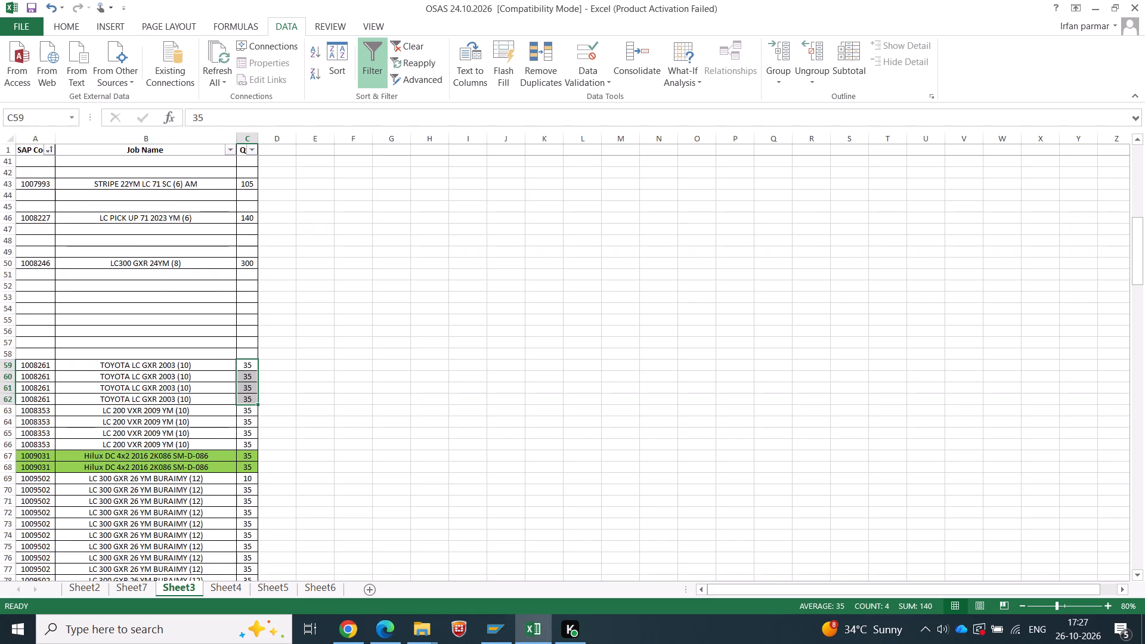
pyautogui.click(250, 366)
pyautogui.write('140')
pyautogui.press('Tab')
pyautogui.moveTo(33, 377); pyautogui.dragTo(145, 418)
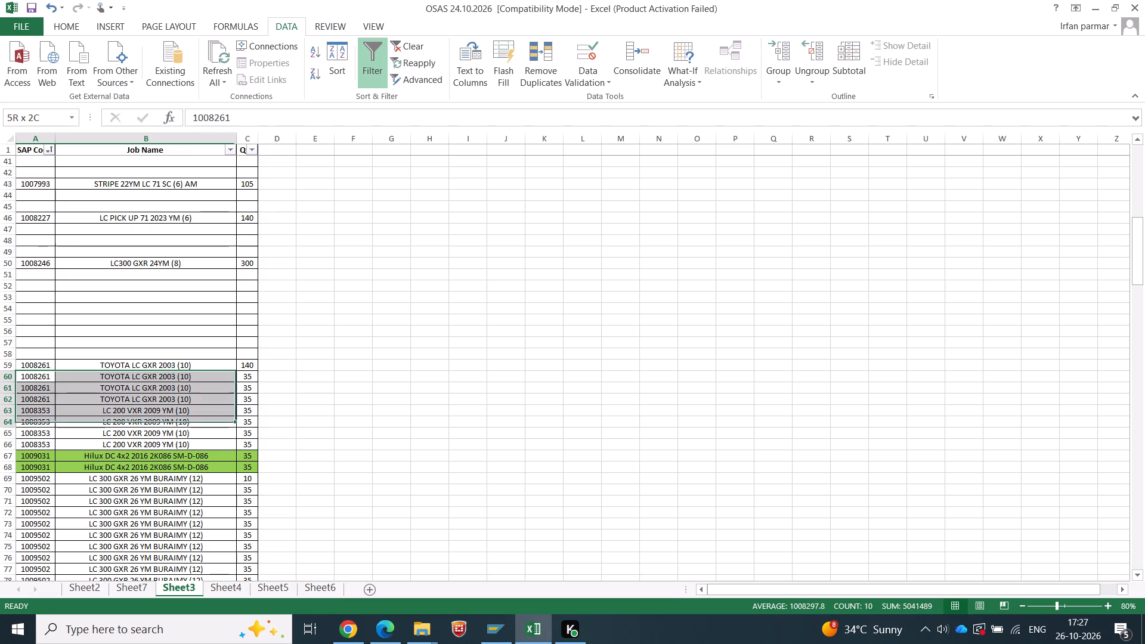
pyautogui.moveTo(145, 418); pyautogui.dragTo(245, 397)
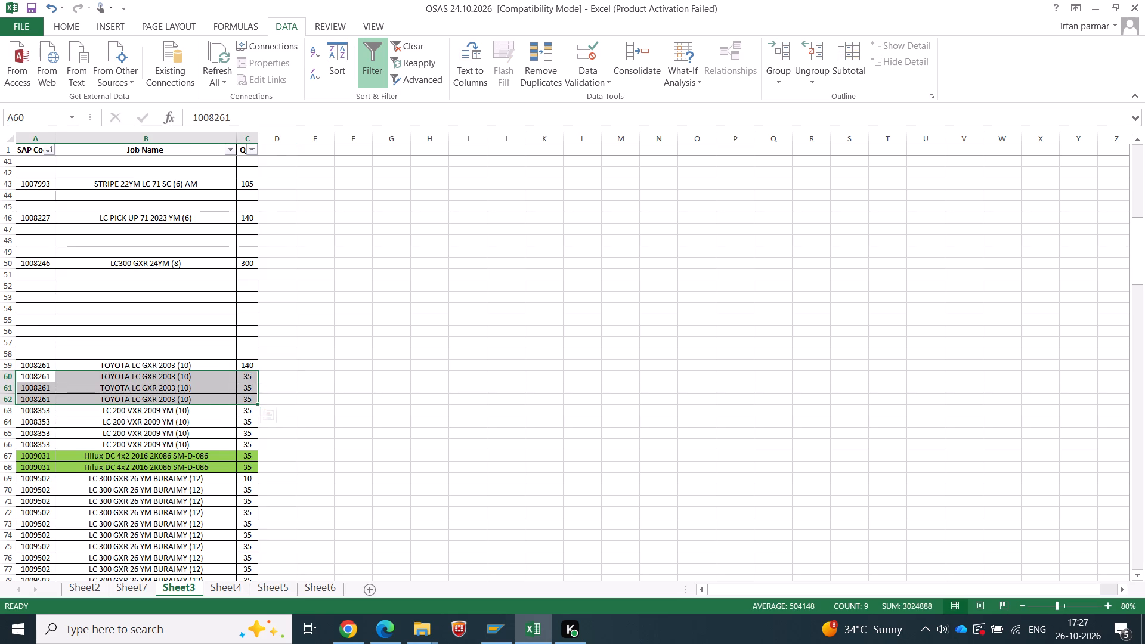
# Clear the duplicate 1008261 TOYOTA LC GXR 2003 entries in rows 60 to 62, including codes, job names and quantities.
pyautogui.press('Delete')
pyautogui.click(360, 408)
# Save the workbook in its current file format.
pyautogui.hotkey('ctrl', 's')
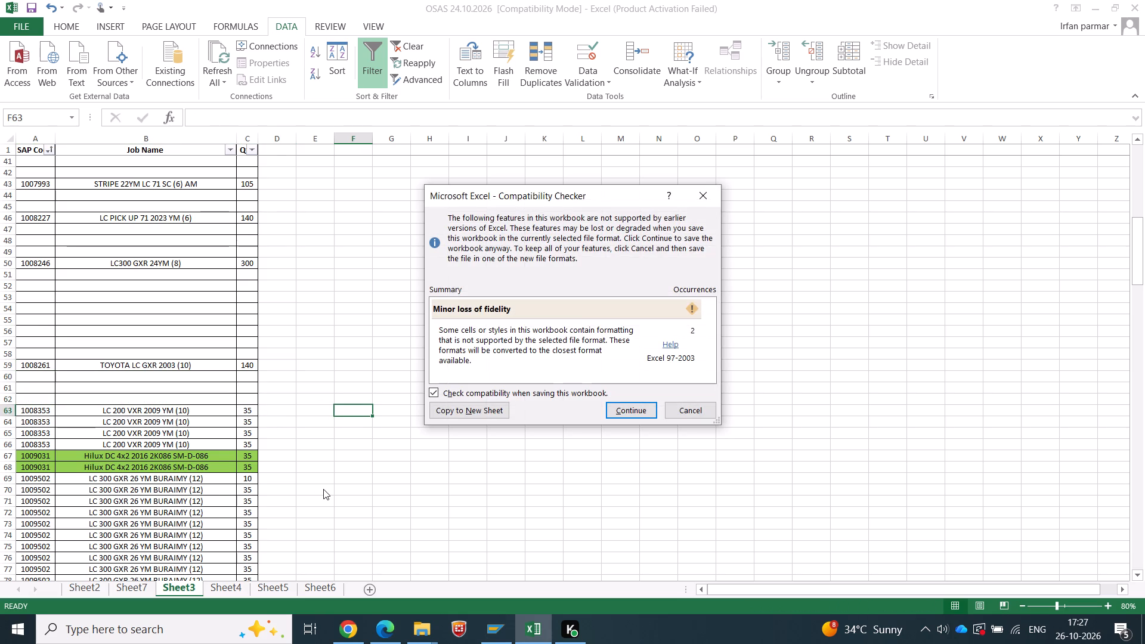